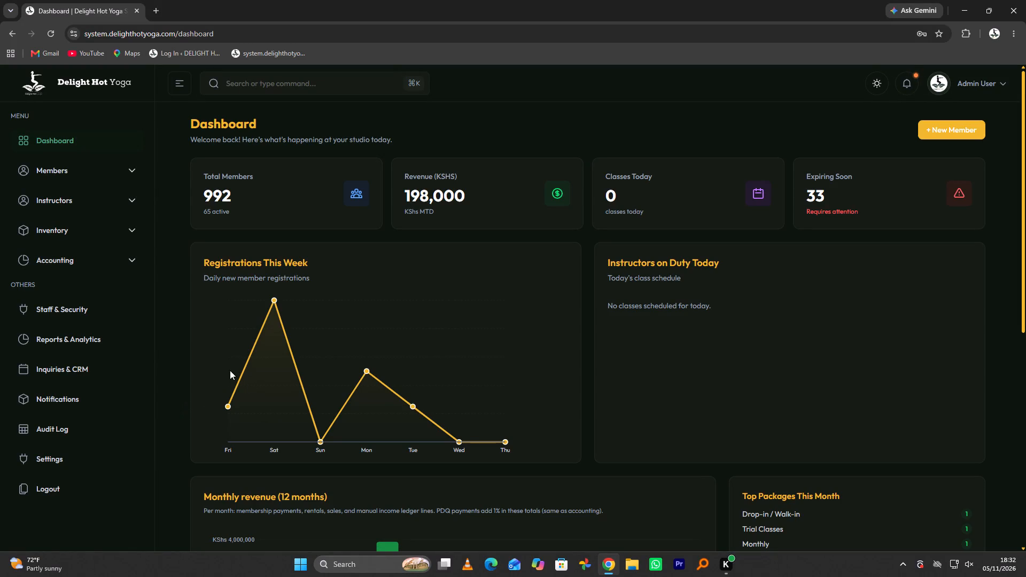
Search all members for "KURIA" and view the details of the matching member holding the 10 Class Card.
{"action": "left_click", "coordinate": [76, 178]}
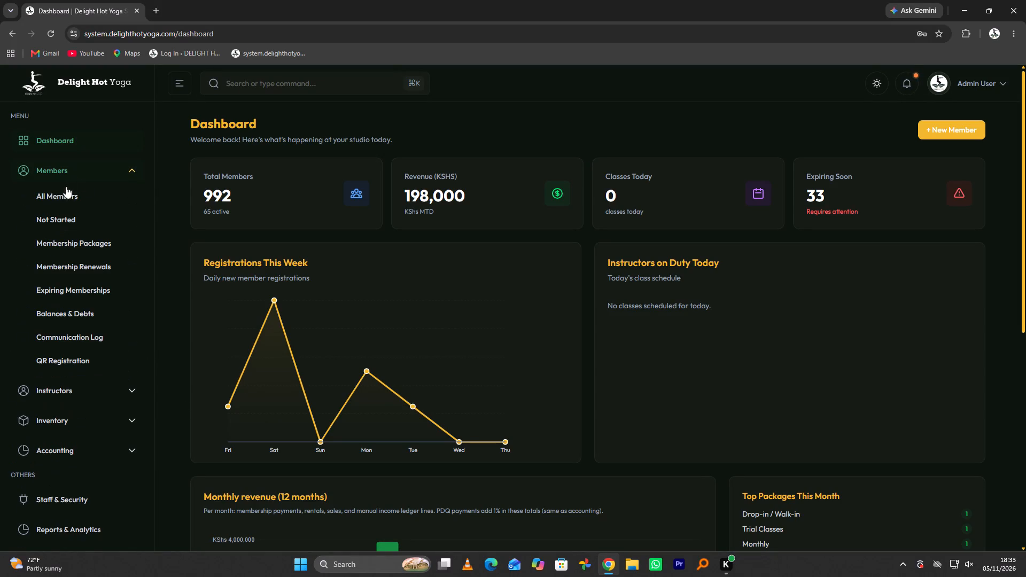
{"action": "left_click", "coordinate": [65, 197]}
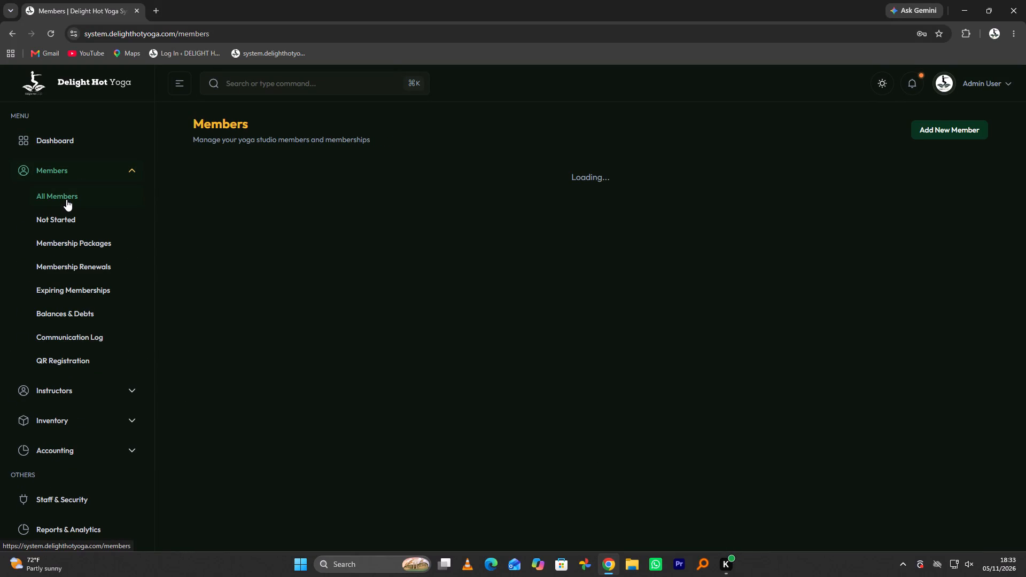
{"action": "scroll", "coordinate": [378, 440], "scroll_direction": "down", "scroll_amount": 2}
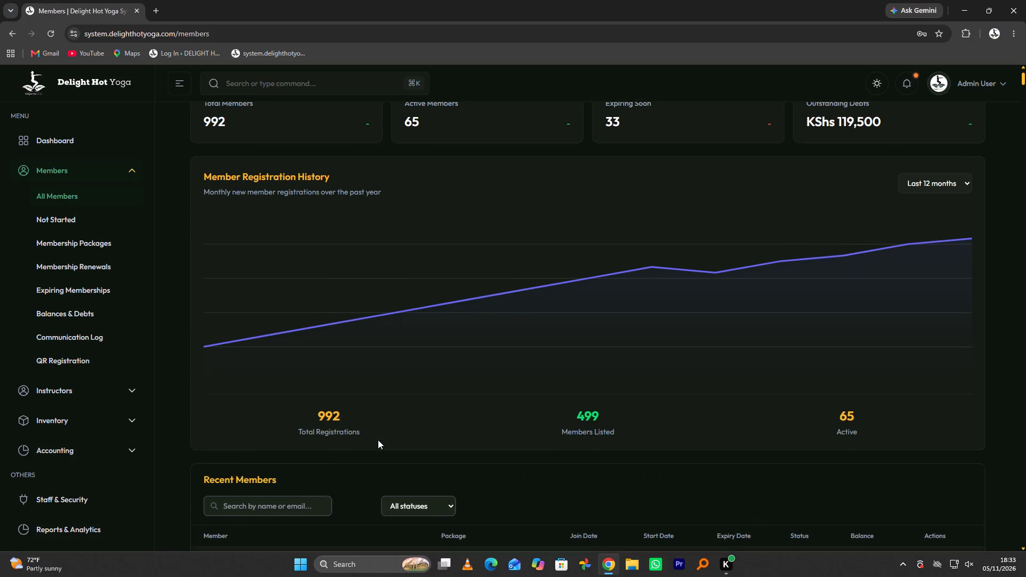
{"action": "left_click", "coordinate": [266, 473]}
{"action": "type", "text": "KURIA"}
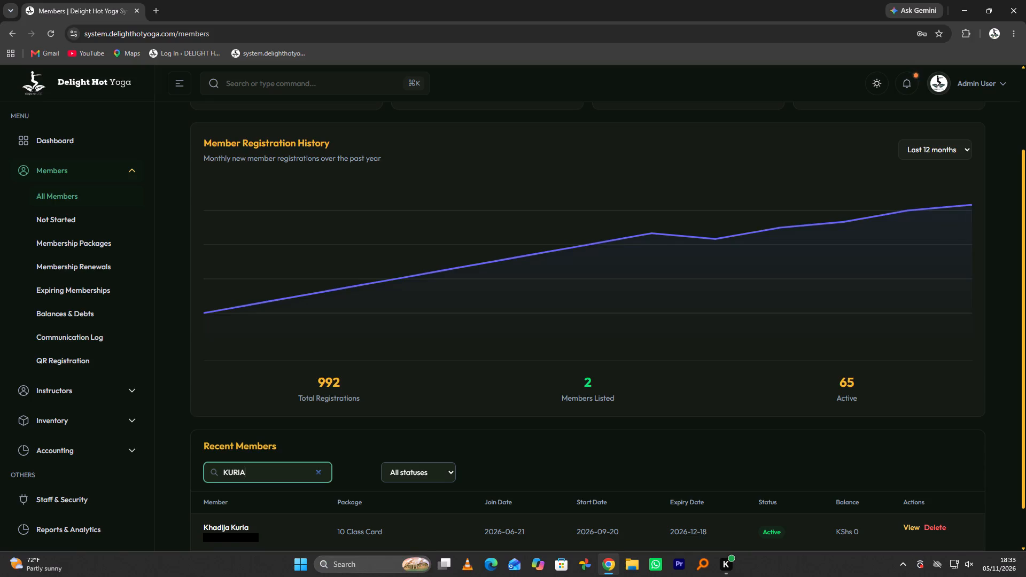
{"action": "left_click", "coordinate": [909, 528]}
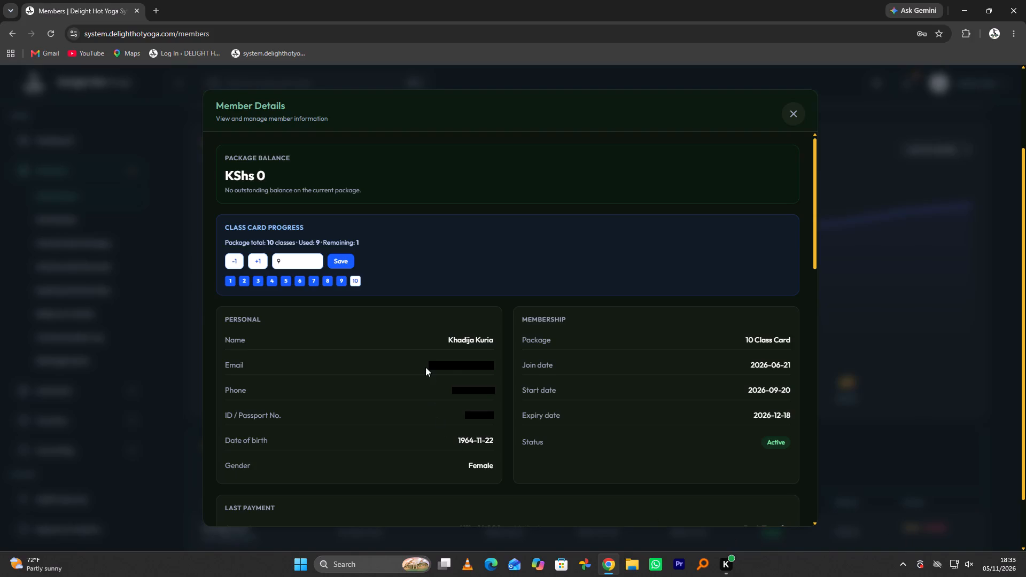
{"action": "left_click", "coordinate": [797, 116]}
{"action": "left_click", "coordinate": [255, 479]}
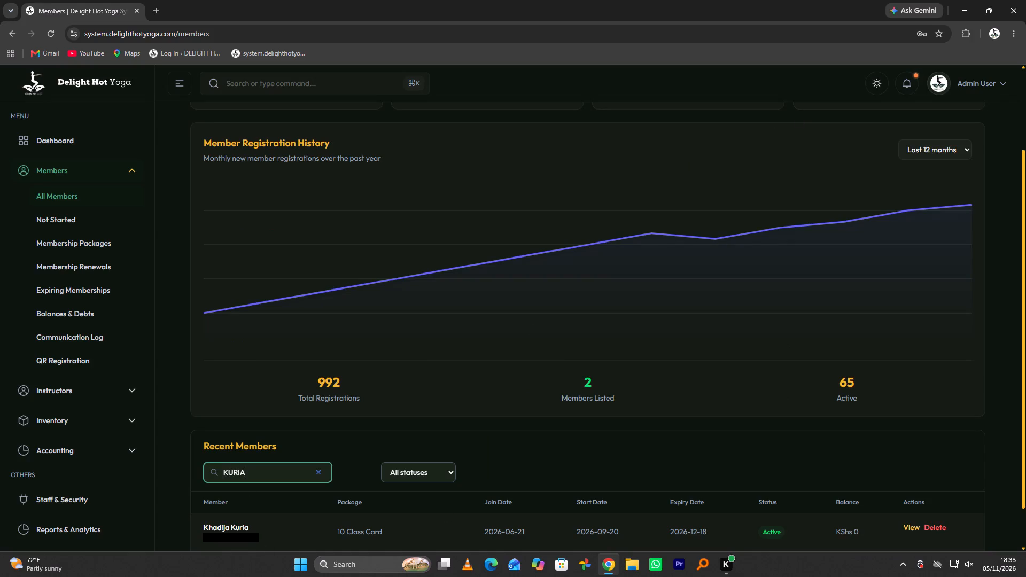
{"action": "key", "text": "BackSpace"}
{"action": "key", "text": "BackSpace"}
{"action": "key", "text": "BackSpace"}
{"action": "key", "text": "BackSpace"}
{"action": "key", "text": "BackSpace"}
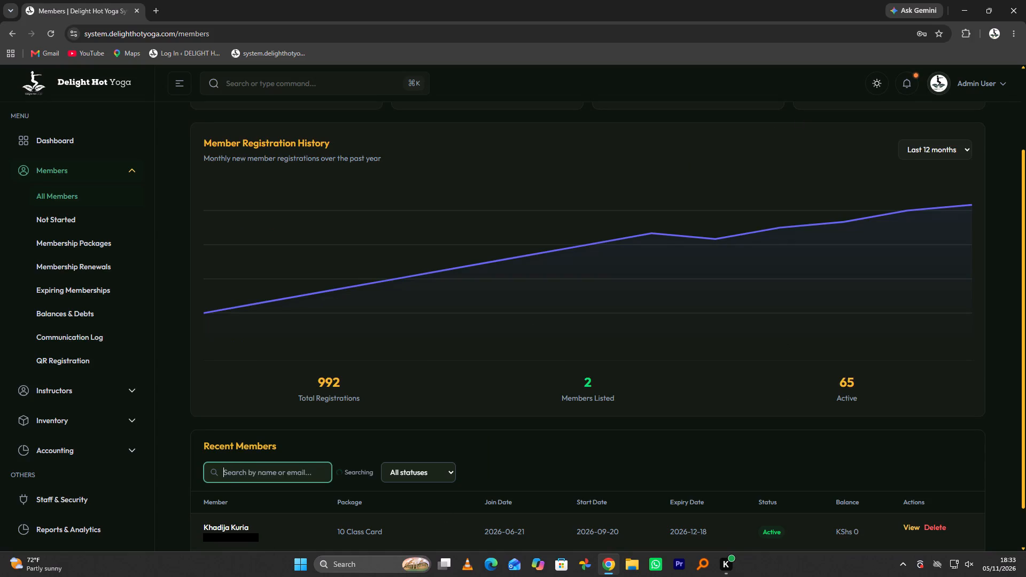
{"action": "type", "text": "NI"}
{"action": "key", "text": "x"}
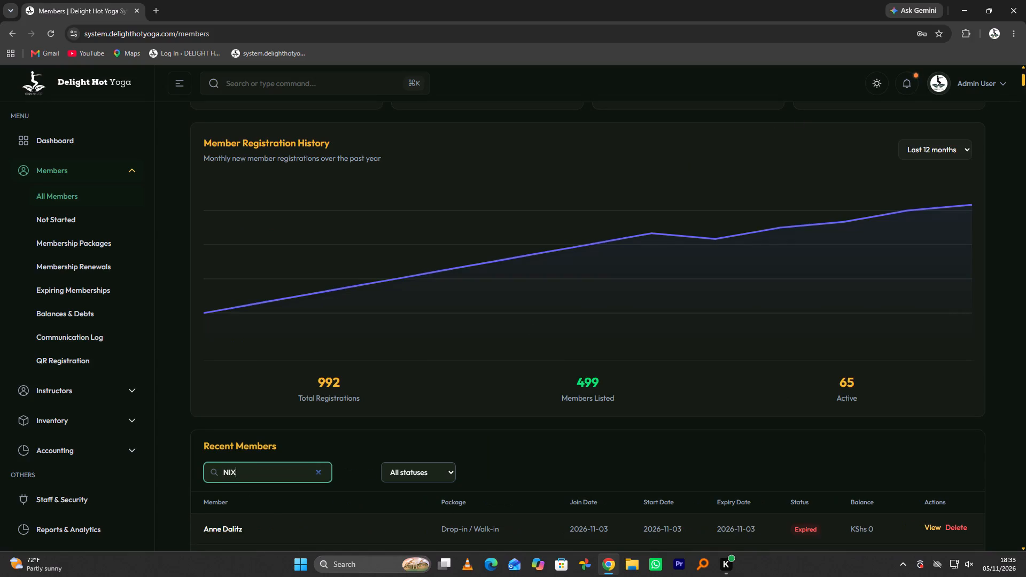
{"action": "type", "text": "DORF"}
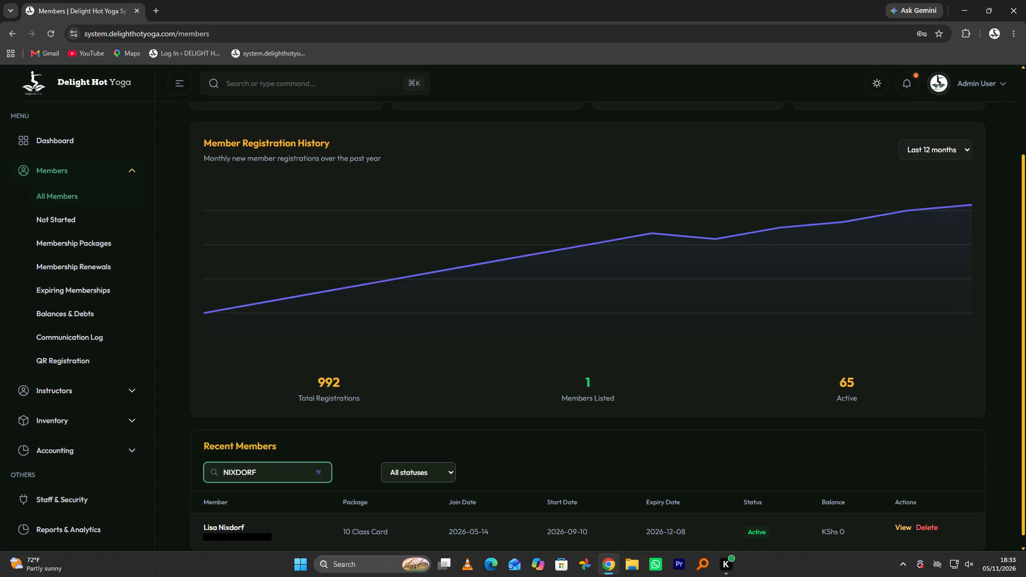
{"action": "left_click", "coordinate": [905, 527]}
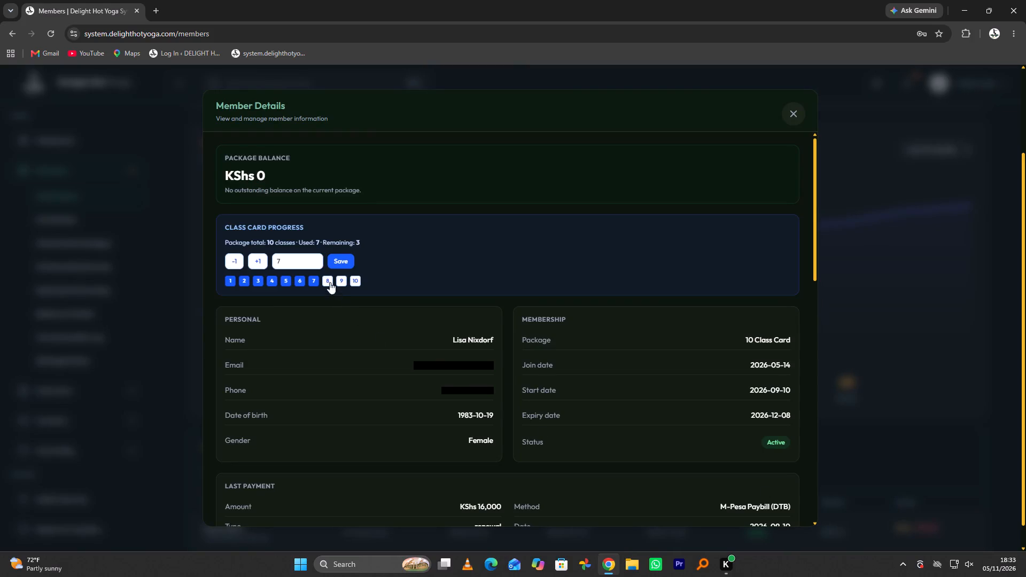
{"action": "left_click", "coordinate": [329, 280]}
{"action": "left_click", "coordinate": [340, 259]}
{"action": "left_click", "coordinate": [792, 117]}
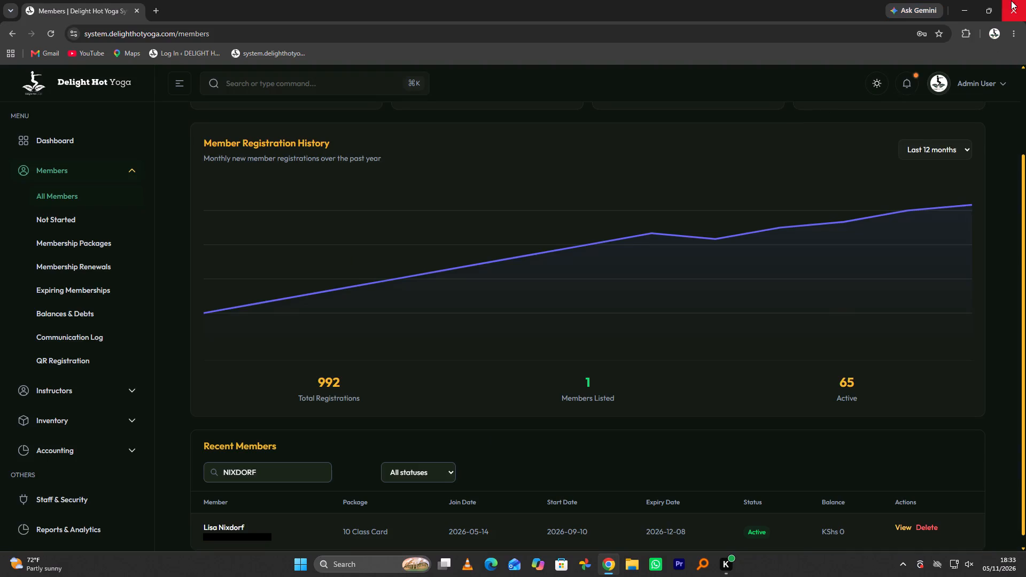
Close the browser and open the PAYMENT REPORTS workbook from DHY LTD > 2026 > FINANCIAL REPORTS > Financial report.
{"action": "left_click", "coordinate": [1014, 8]}
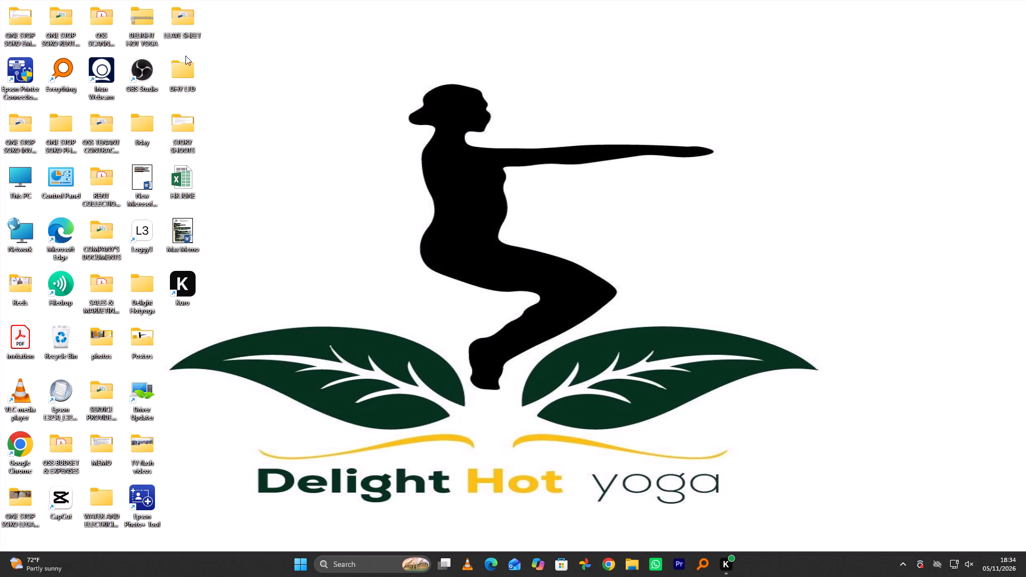
{"action": "double_click", "coordinate": [179, 74]}
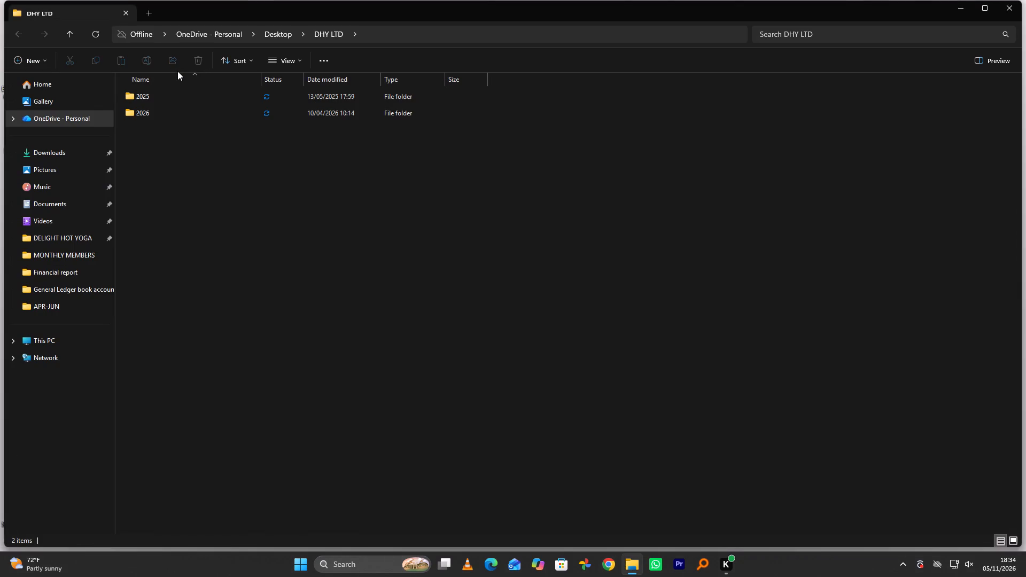
{"action": "double_click", "coordinate": [163, 108]}
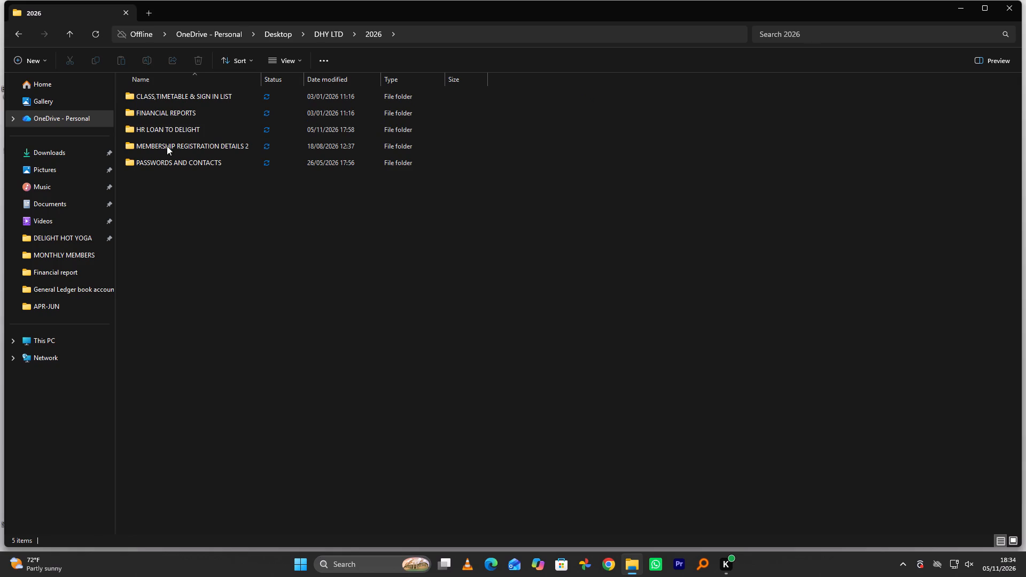
{"action": "double_click", "coordinate": [185, 112]}
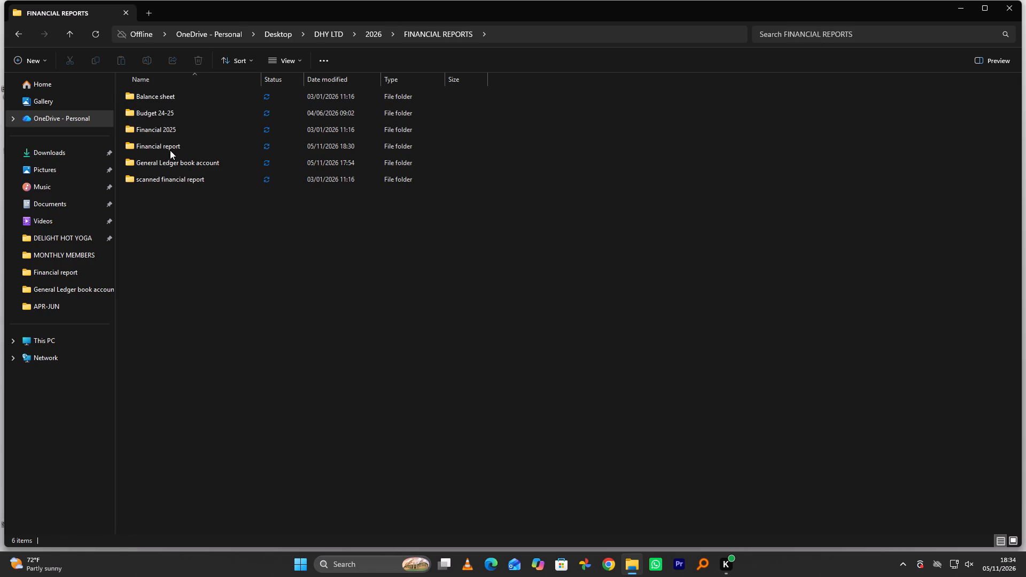
{"action": "double_click", "coordinate": [176, 147]}
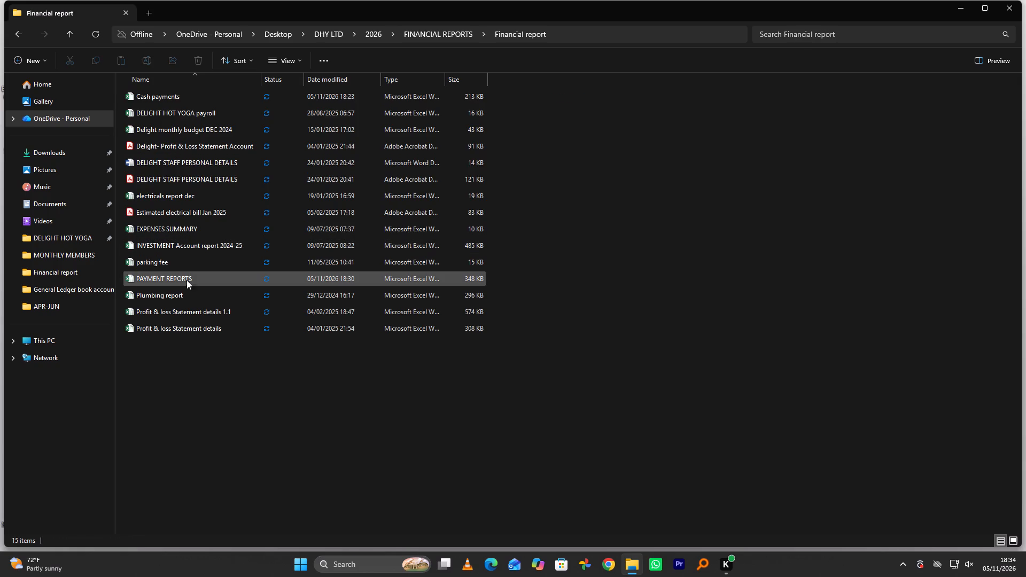
{"action": "double_click", "coordinate": [189, 275]}
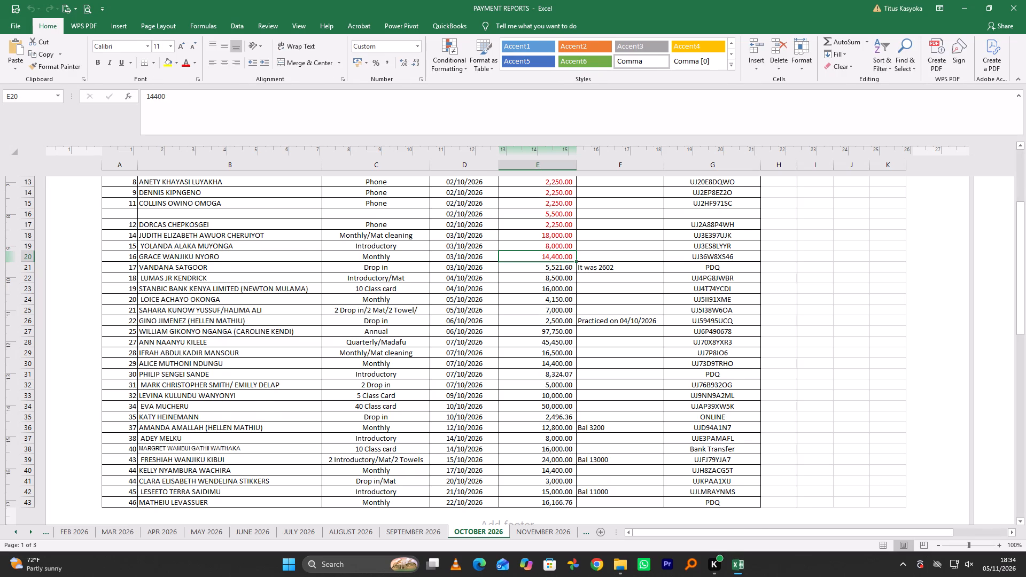
Set the font colour of the drop-in payment amount in E21 of the OCTOBER 2026 sheet to red.
{"action": "scroll", "coordinate": [349, 334], "scroll_direction": "down", "scroll_amount": 1}
{"action": "scroll", "coordinate": [349, 330], "scroll_direction": "up", "scroll_amount": 7}
{"action": "scroll", "coordinate": [391, 339], "scroll_direction": "down", "scroll_amount": 4}
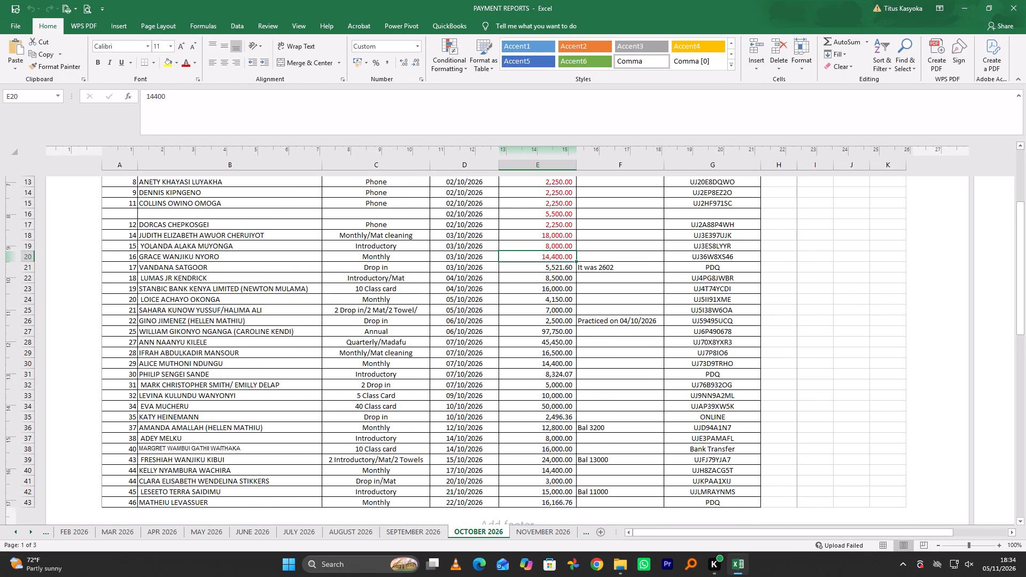
{"action": "left_click", "coordinate": [559, 270]}
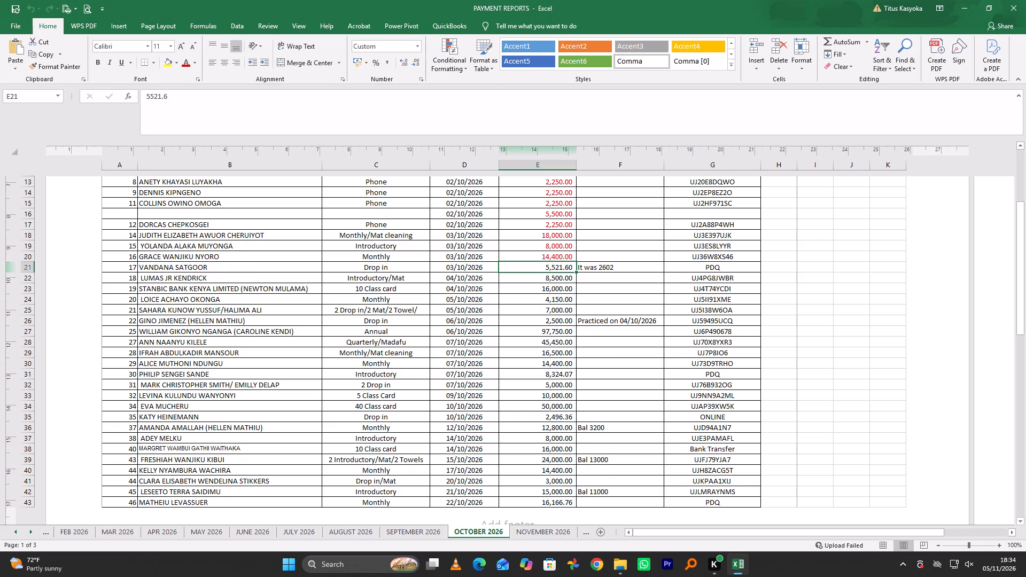
{"action": "right_click", "coordinate": [559, 268]}
{"action": "left_click", "coordinate": [628, 251]}
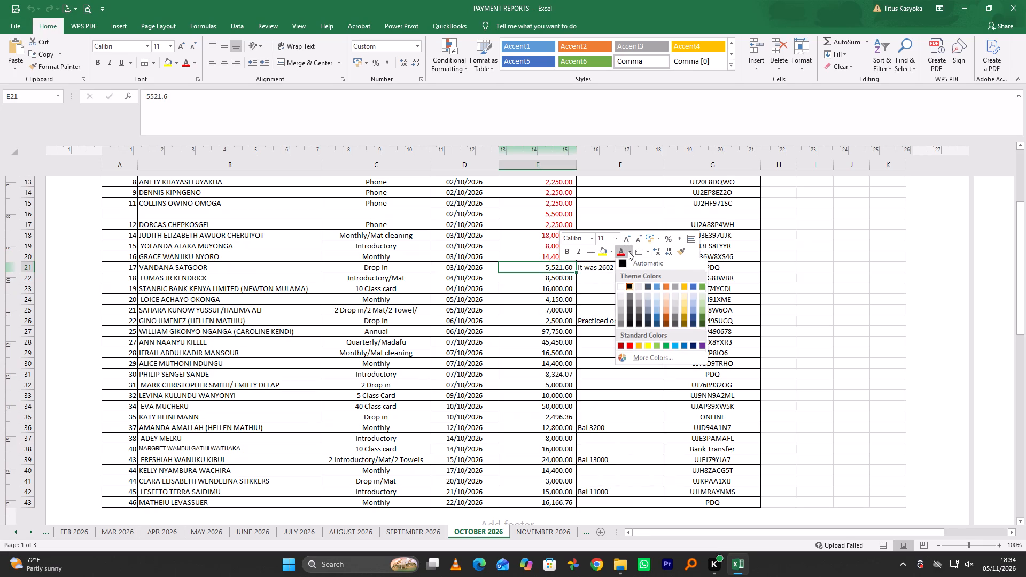
{"action": "left_click", "coordinate": [628, 347]}
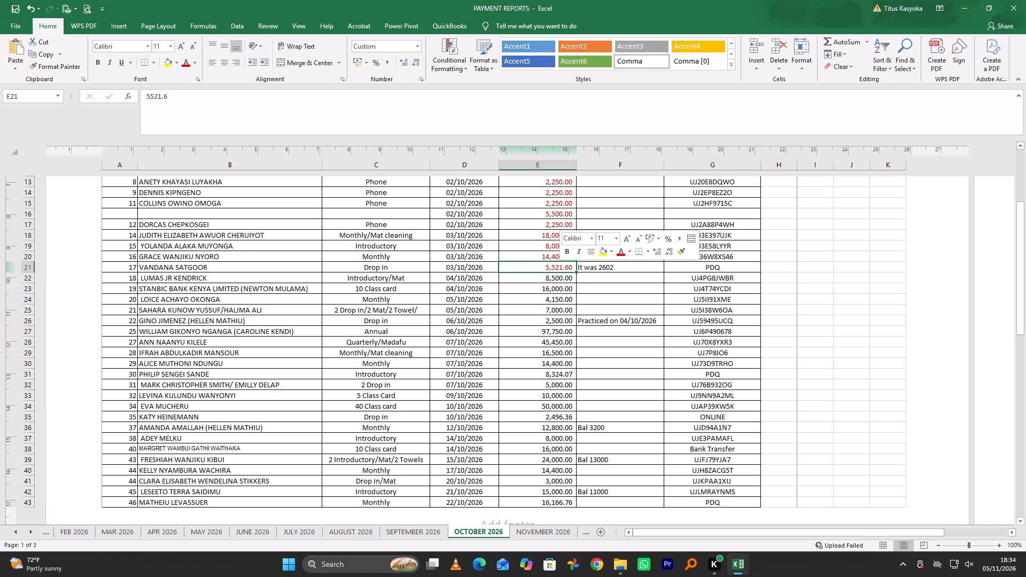
Set the font colour of the payment amounts in E25, E26 and E27 to red.
{"action": "right_click", "coordinate": [558, 311]}
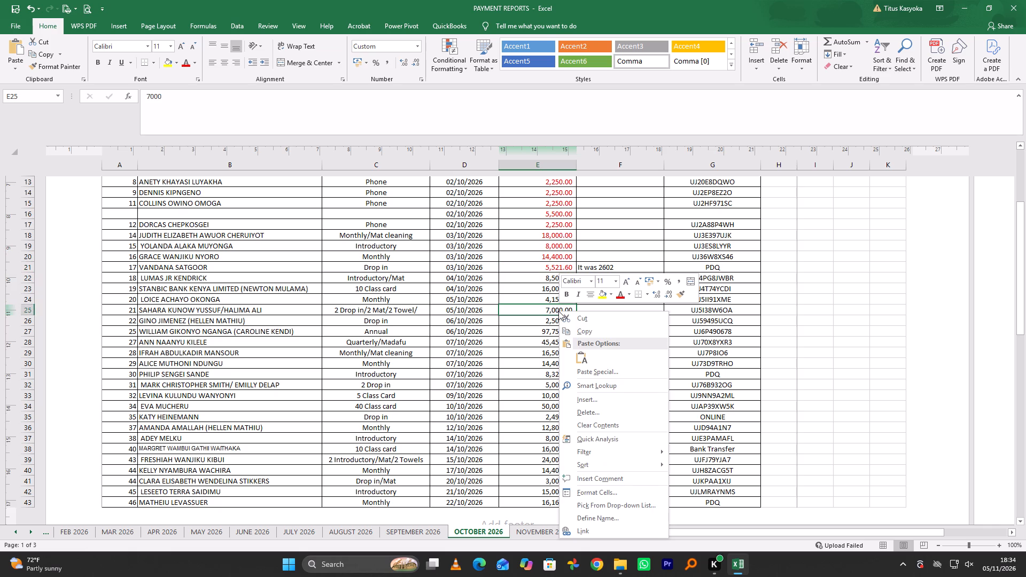
{"action": "left_click", "coordinate": [631, 294]}
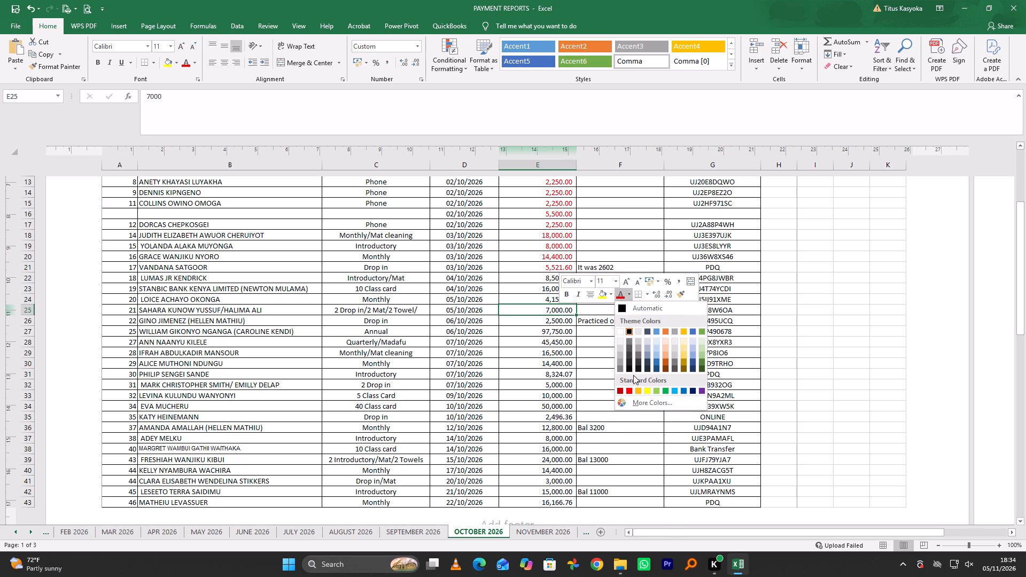
{"action": "left_click", "coordinate": [628, 390]}
{"action": "left_click", "coordinate": [630, 413]}
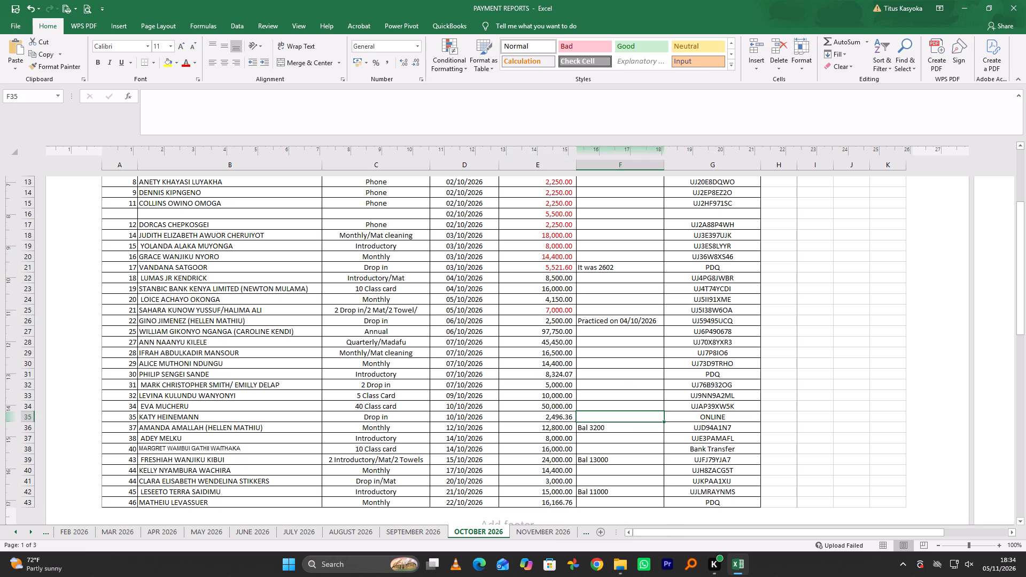
{"action": "right_click", "coordinate": [561, 321]}
{"action": "left_click", "coordinate": [631, 301]}
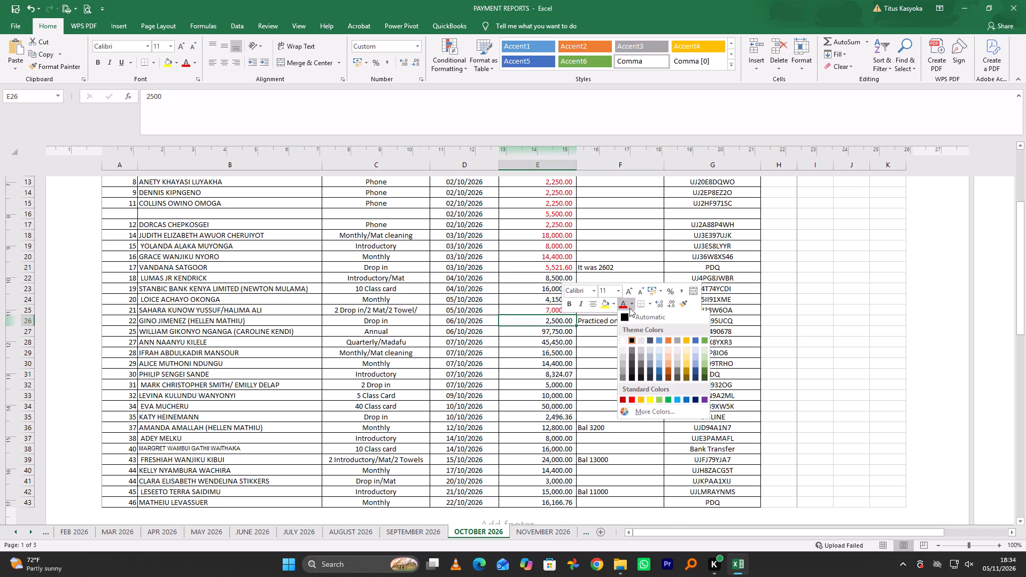
{"action": "left_click", "coordinate": [633, 401]}
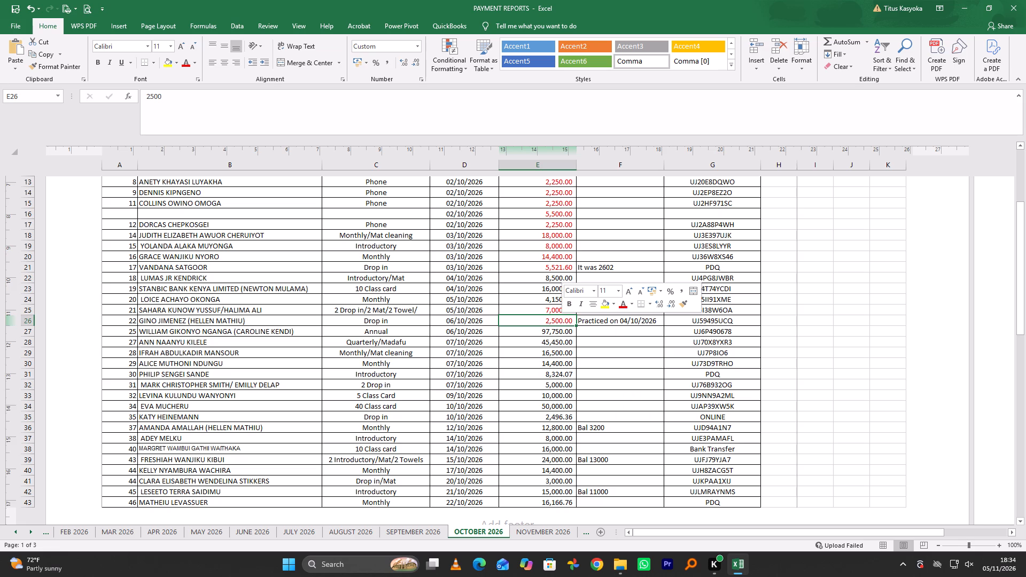
{"action": "right_click", "coordinate": [556, 330]}
{"action": "left_click", "coordinate": [626, 357]}
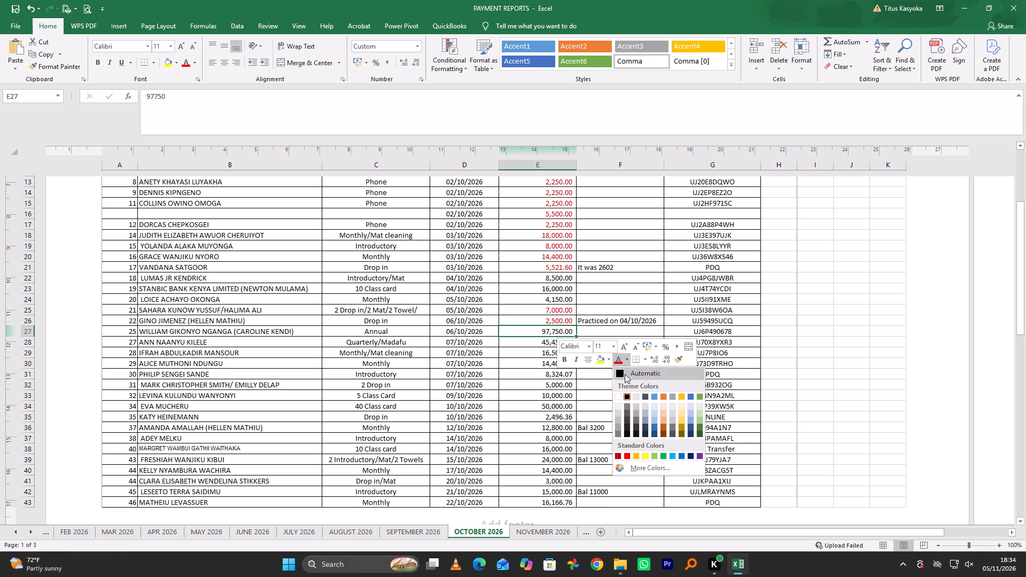
{"action": "left_click", "coordinate": [626, 455]}
Set the font colour of the payment amounts in E29 and E28 of the OCTOBER 2026 sheet to red.
{"action": "scroll", "coordinate": [635, 362], "scroll_direction": "down", "scroll_amount": 3}
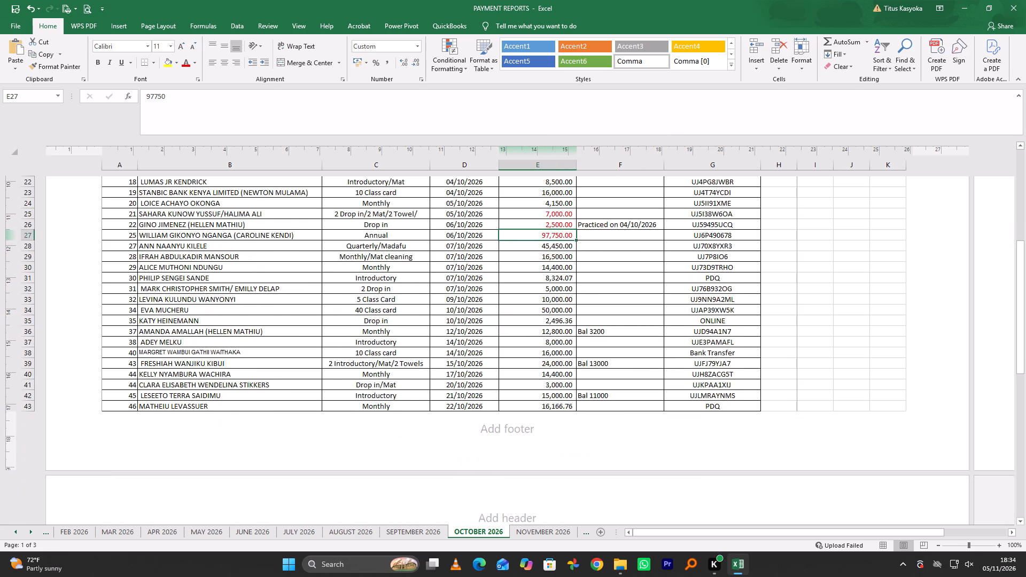
{"action": "scroll", "coordinate": [632, 362], "scroll_direction": "up", "scroll_amount": 1}
{"action": "left_click", "coordinate": [633, 359]}
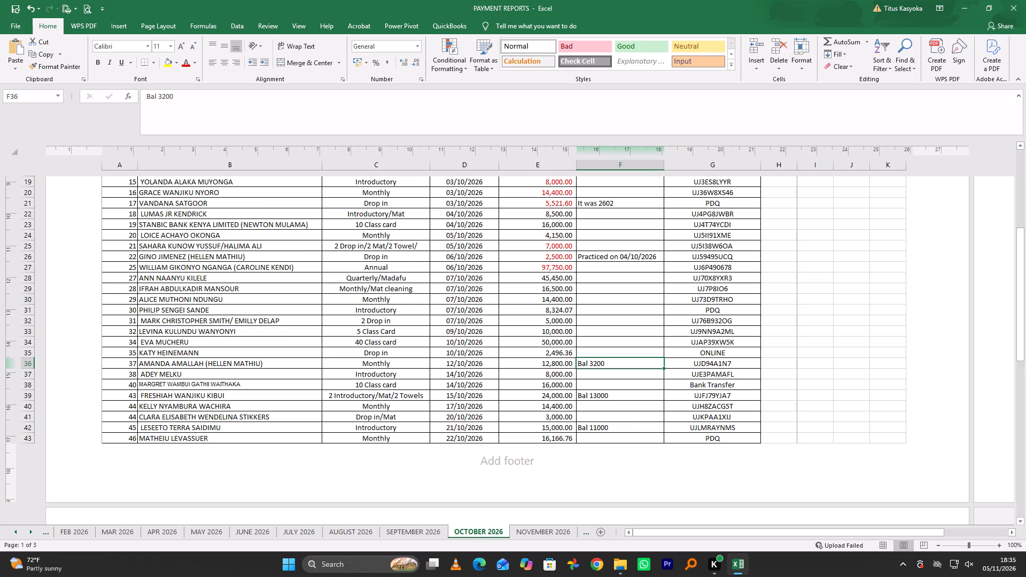
{"action": "right_click", "coordinate": [564, 288]}
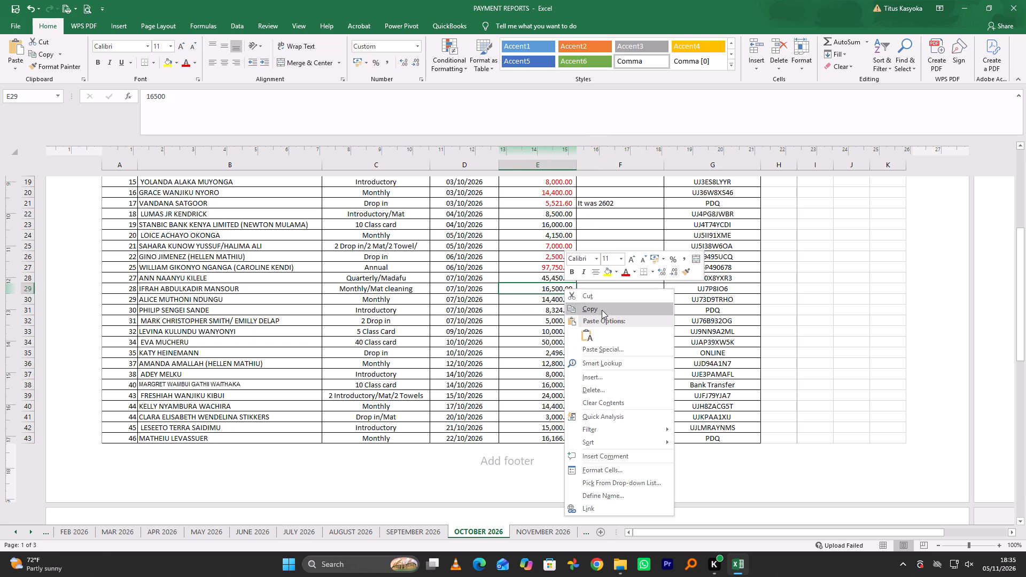
{"action": "left_click", "coordinate": [632, 271]}
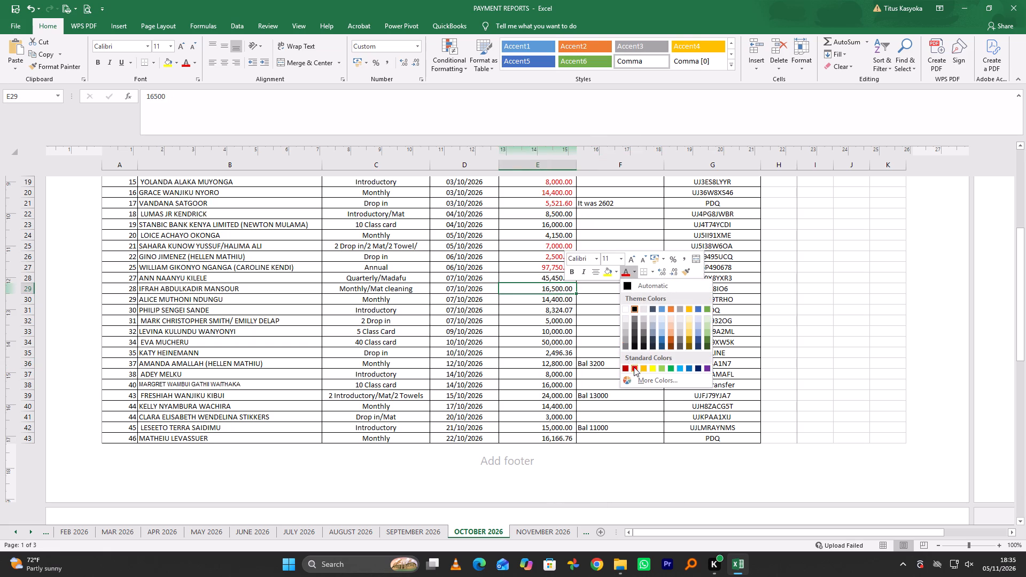
{"action": "left_click", "coordinate": [634, 367]}
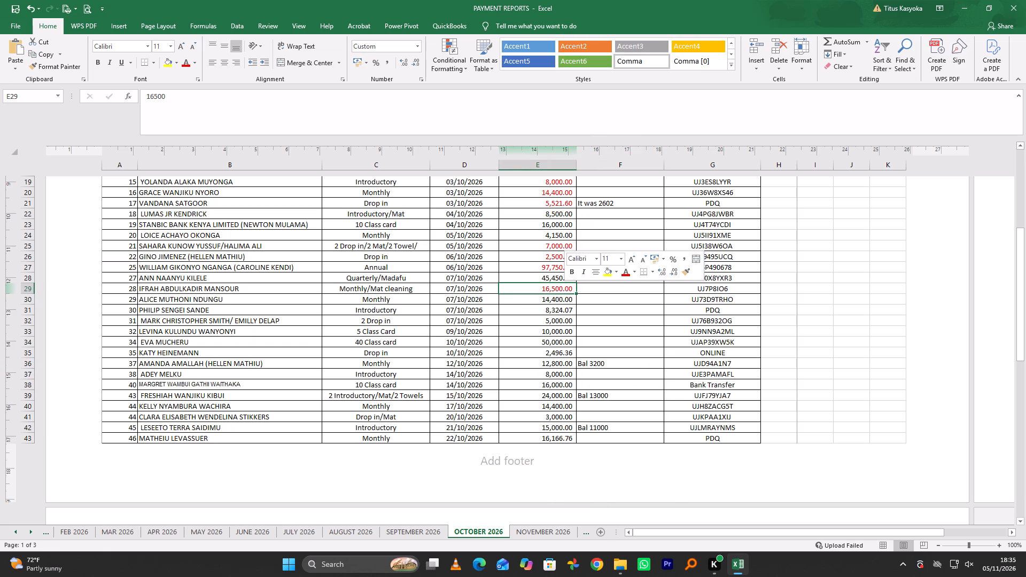
{"action": "right_click", "coordinate": [554, 277]}
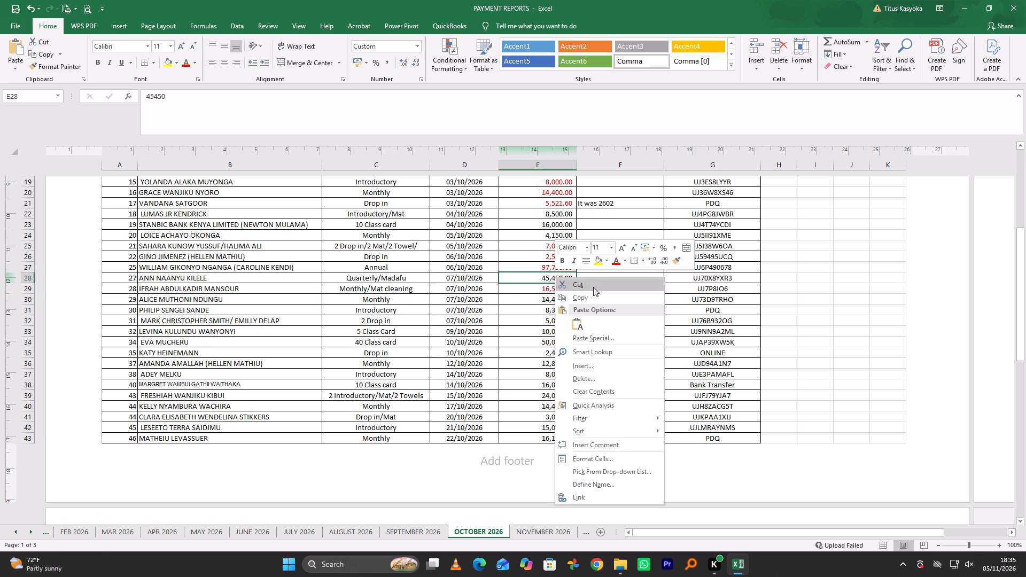
{"action": "left_click", "coordinate": [624, 261]}
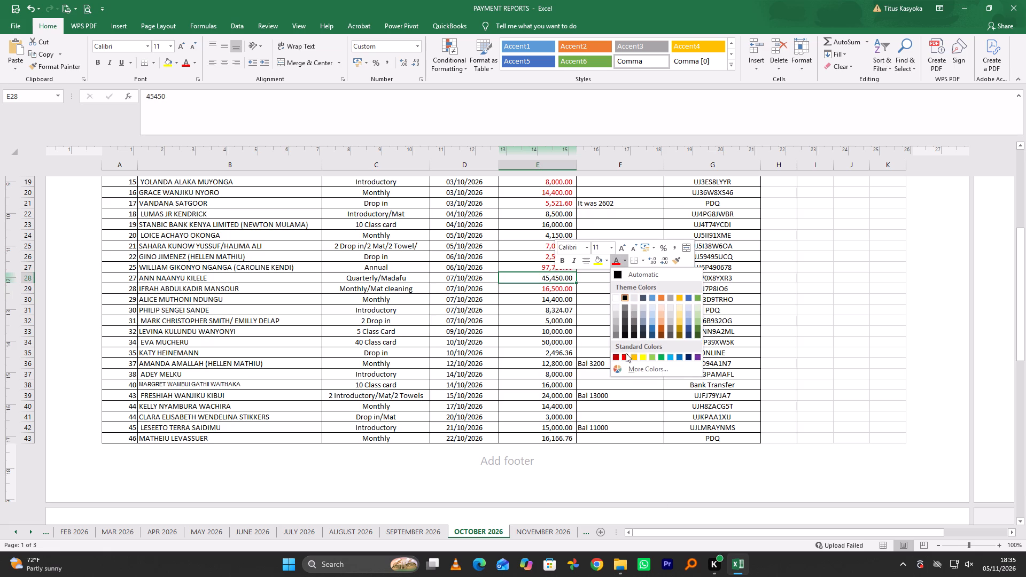
{"action": "left_click", "coordinate": [624, 357]}
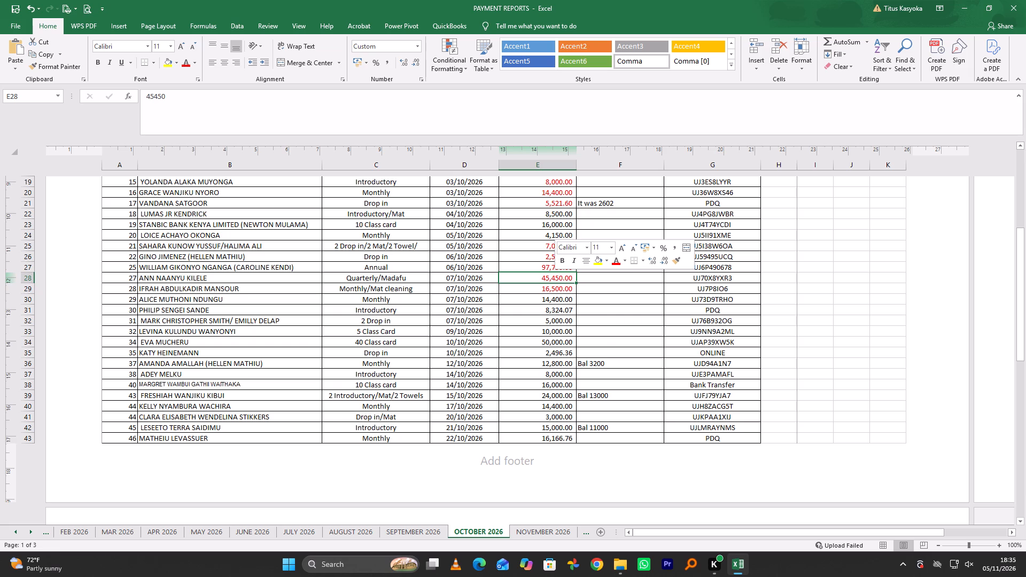
Set the font colour of the payment amounts in E30 and E32 to red.
{"action": "right_click", "coordinate": [559, 300]}
{"action": "left_click", "coordinate": [630, 283]}
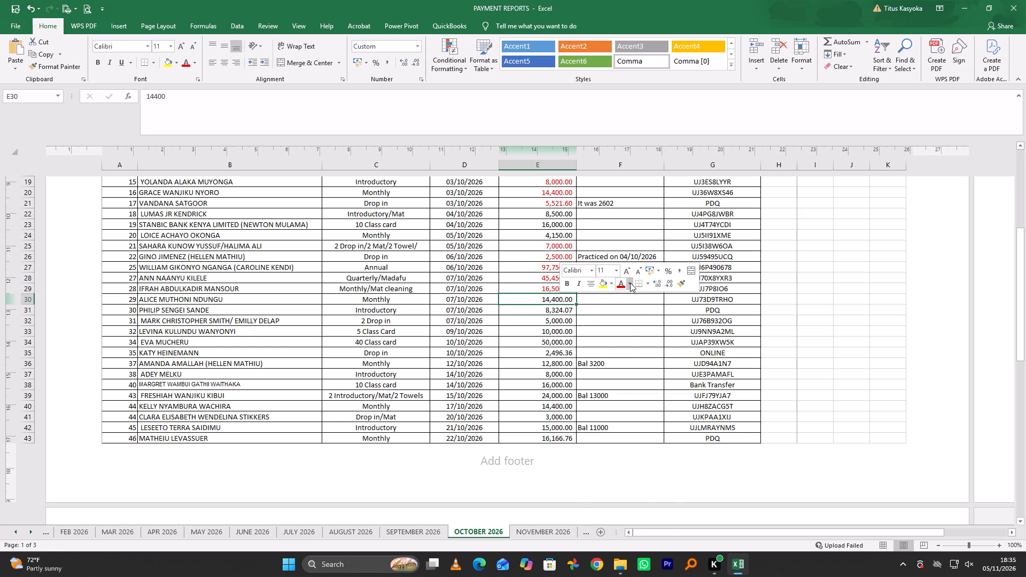
{"action": "left_click", "coordinate": [629, 379]}
{"action": "right_click", "coordinate": [565, 323]}
{"action": "left_click", "coordinate": [638, 352]}
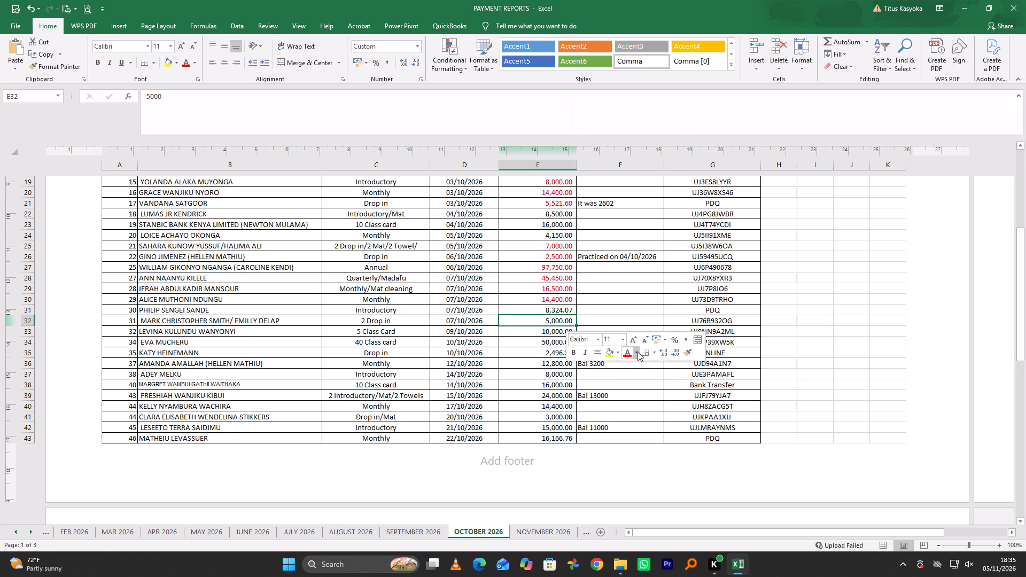
{"action": "left_click", "coordinate": [634, 449]}
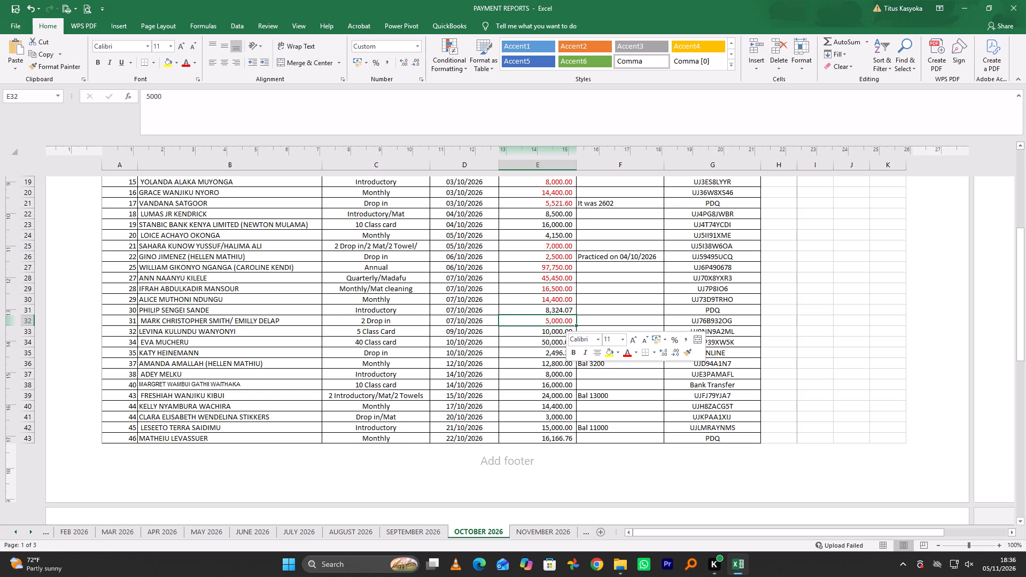
Change the introductory PDQ payment amount in E31 to 8083.05.
{"action": "left_click", "coordinate": [561, 311]}
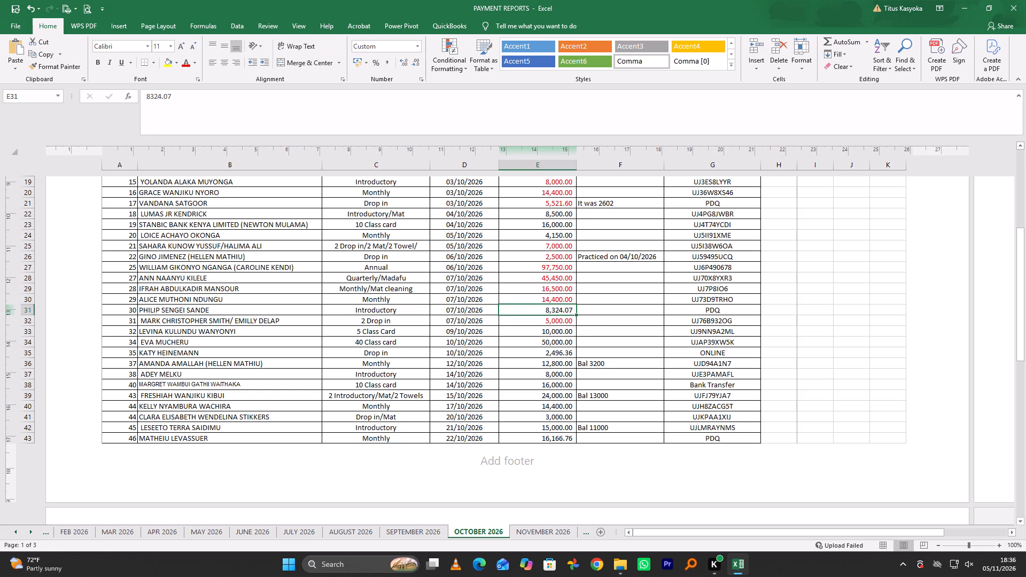
{"action": "key", "text": "BackSpace"}
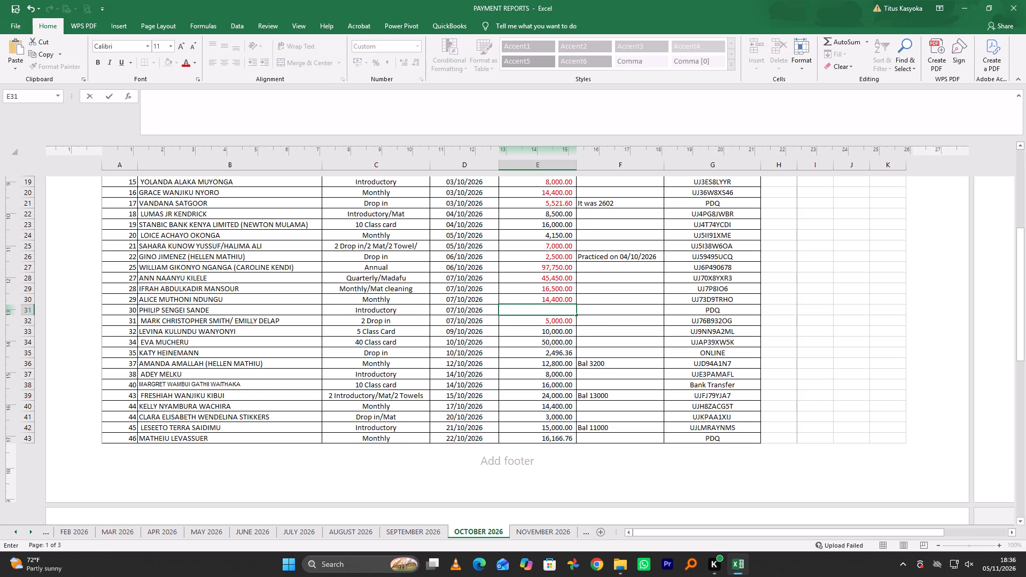
{"action": "type", "text": "80"}
{"action": "key", "text": "0"}
{"action": "key", "text": "3"}
{"action": "type", "text": ".05"}
{"action": "left_click", "coordinate": [896, 352]}
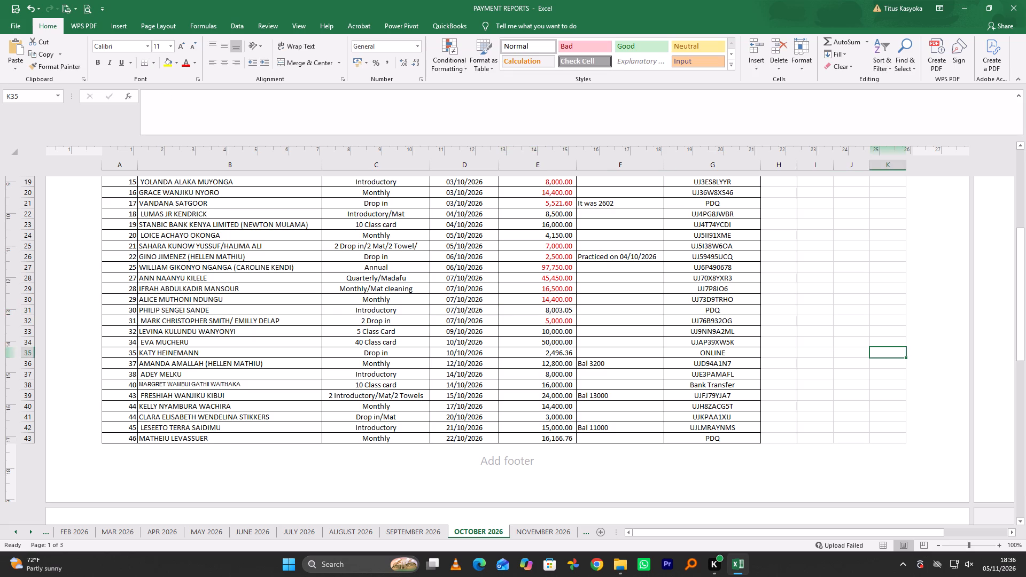
{"action": "double_click", "coordinate": [559, 310]}
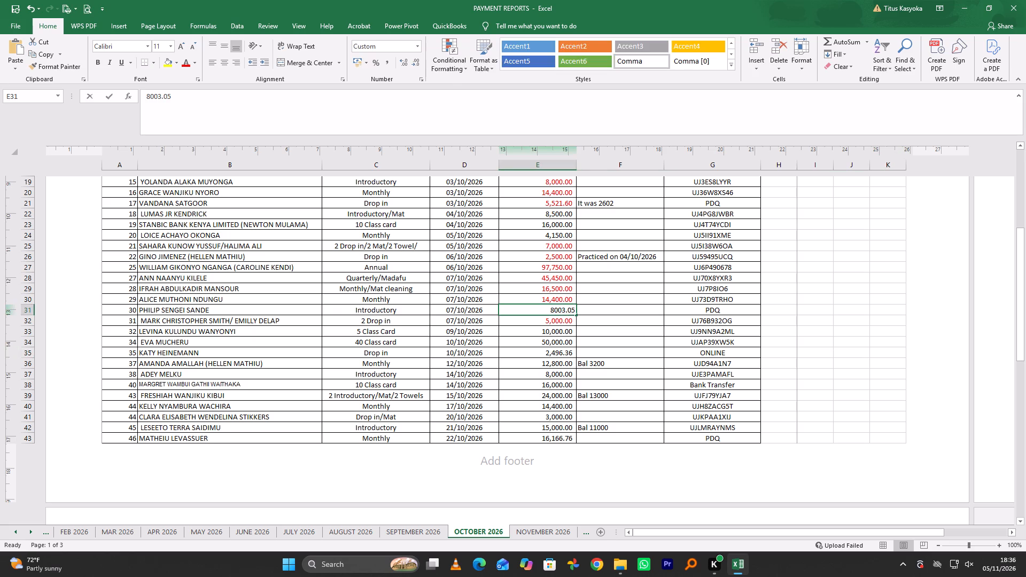
{"action": "left_click", "coordinate": [561, 311]}
{"action": "key", "text": "BackSpace"}
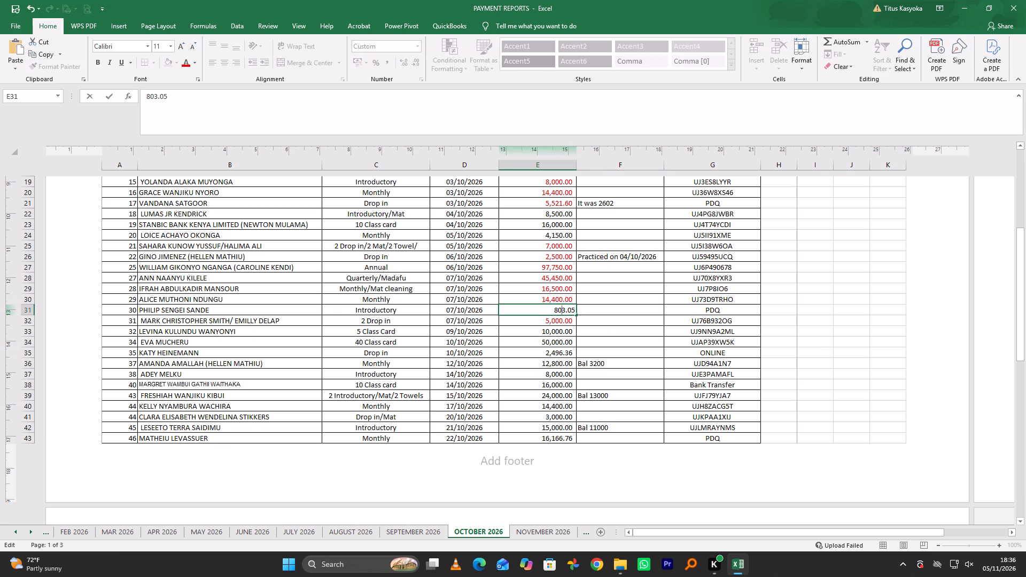
{"action": "key", "text": "8"}
{"action": "left_click", "coordinate": [888, 367]}
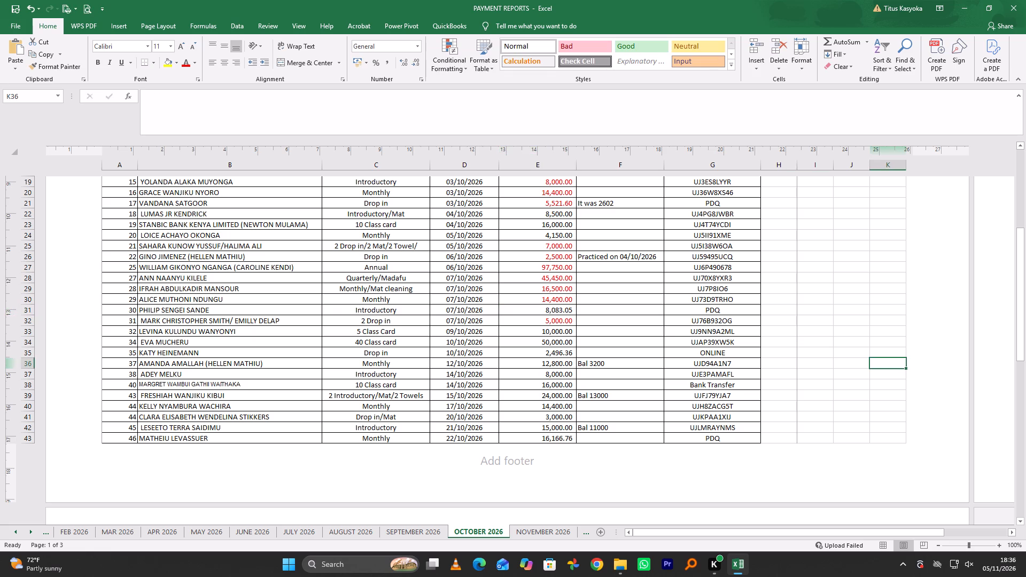
Set the font colour of the payment amounts in E31 and E33 to red.
{"action": "right_click", "coordinate": [564, 314]}
{"action": "left_click", "coordinate": [633, 297]}
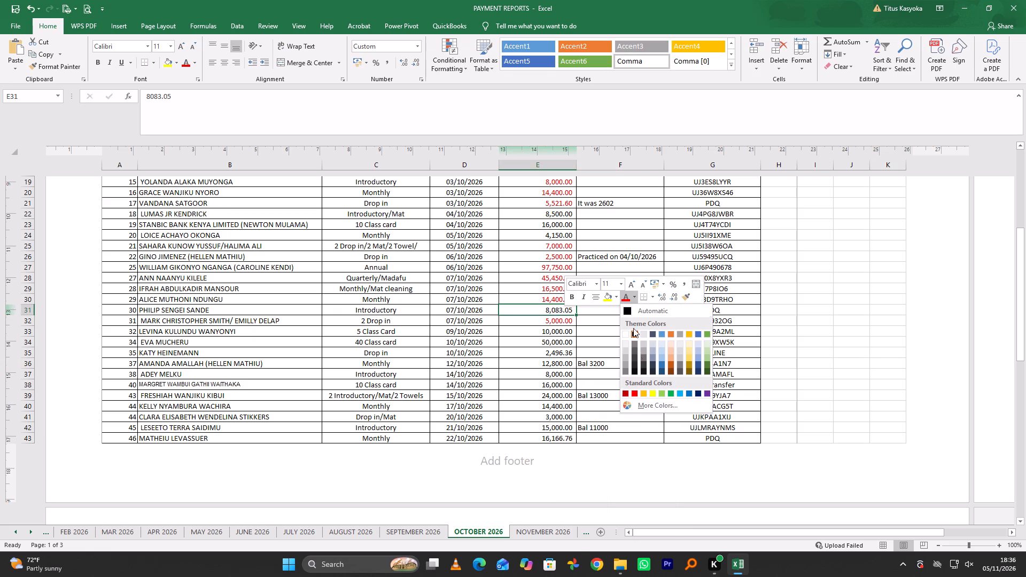
{"action": "left_click", "coordinate": [634, 395]}
{"action": "left_click", "coordinate": [883, 381]}
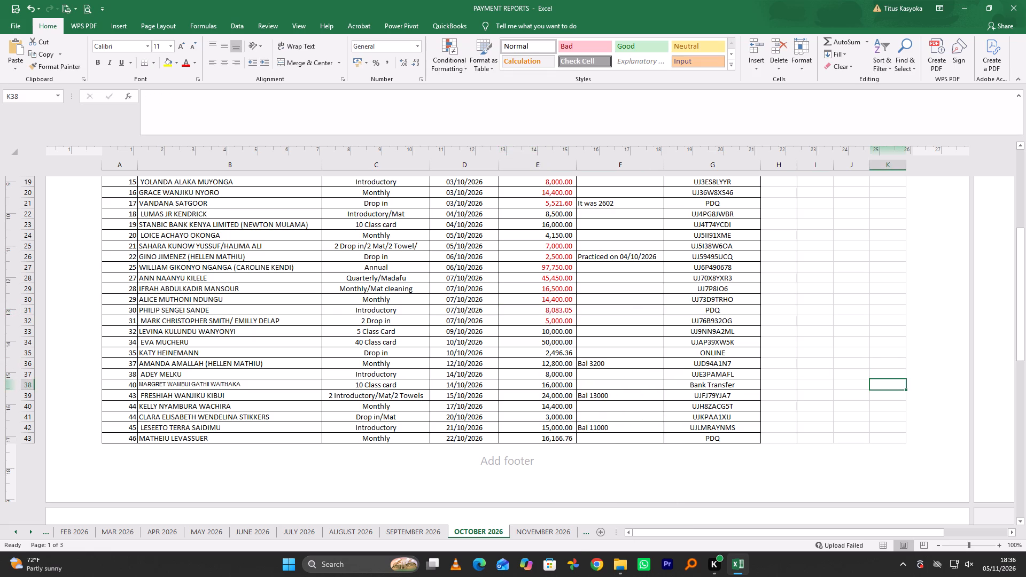
{"action": "right_click", "coordinate": [560, 334]}
{"action": "left_click", "coordinate": [630, 364]}
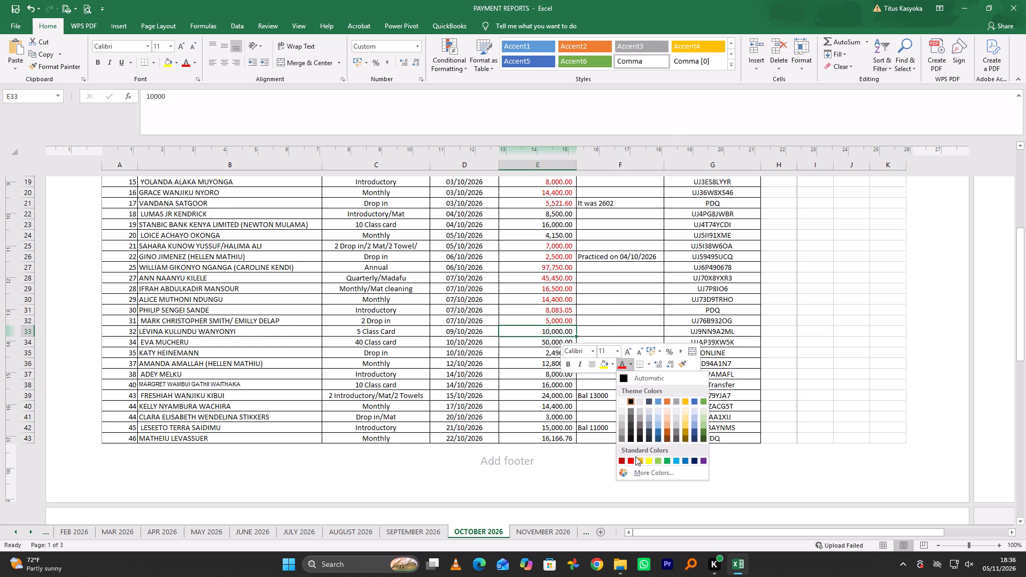
{"action": "left_click", "coordinate": [631, 462]}
{"action": "left_click", "coordinate": [857, 402]}
Set the font colour of the payment amounts in E34, E36 and E37 to red.
{"action": "scroll", "coordinate": [634, 376], "scroll_direction": "down", "scroll_amount": 1}
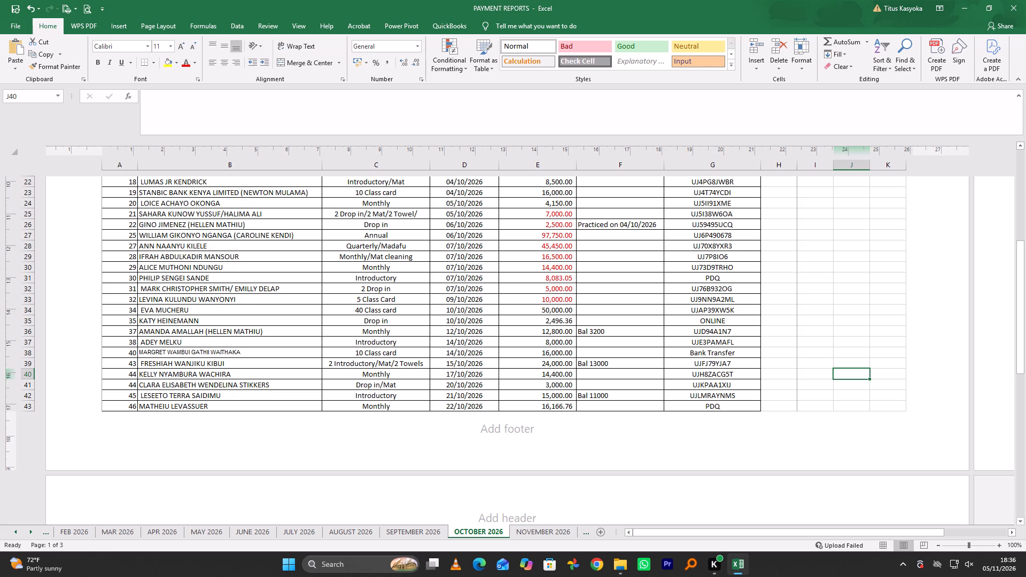
{"action": "right_click", "coordinate": [558, 310]}
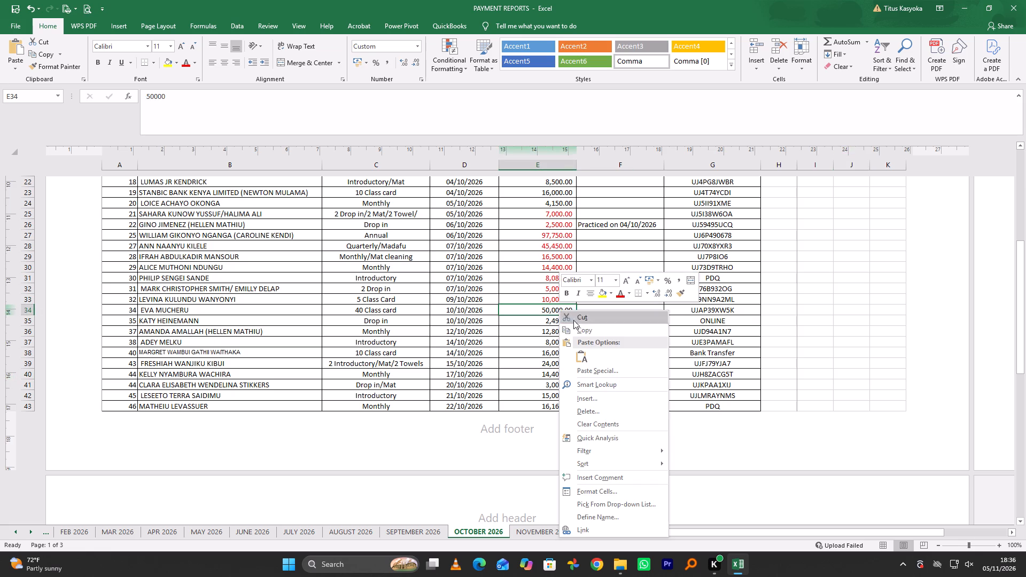
{"action": "left_click", "coordinate": [629, 291]}
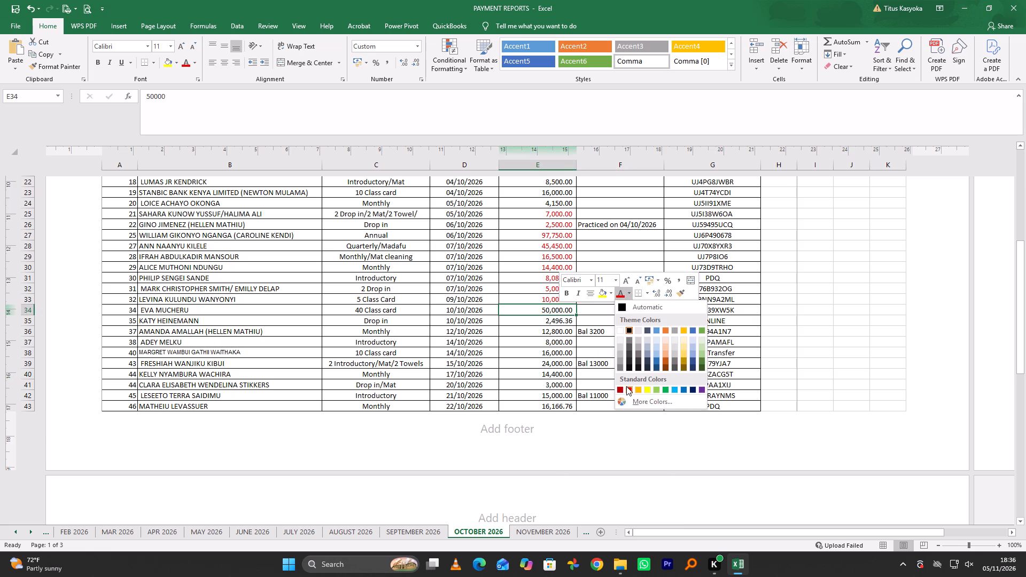
{"action": "left_click", "coordinate": [629, 389]}
{"action": "left_click", "coordinate": [828, 365]}
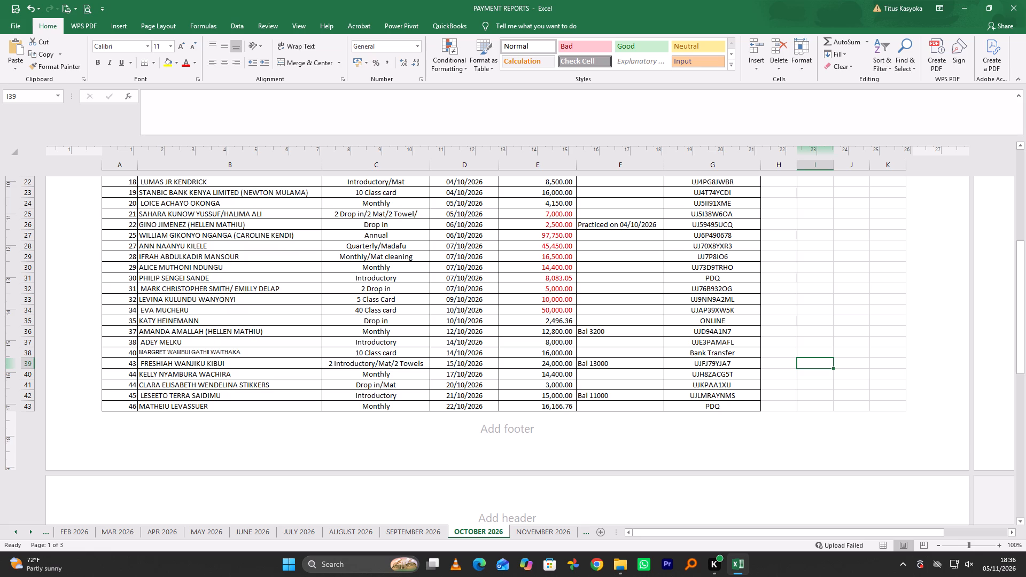
{"action": "right_click", "coordinate": [561, 332]}
{"action": "left_click", "coordinate": [632, 362]}
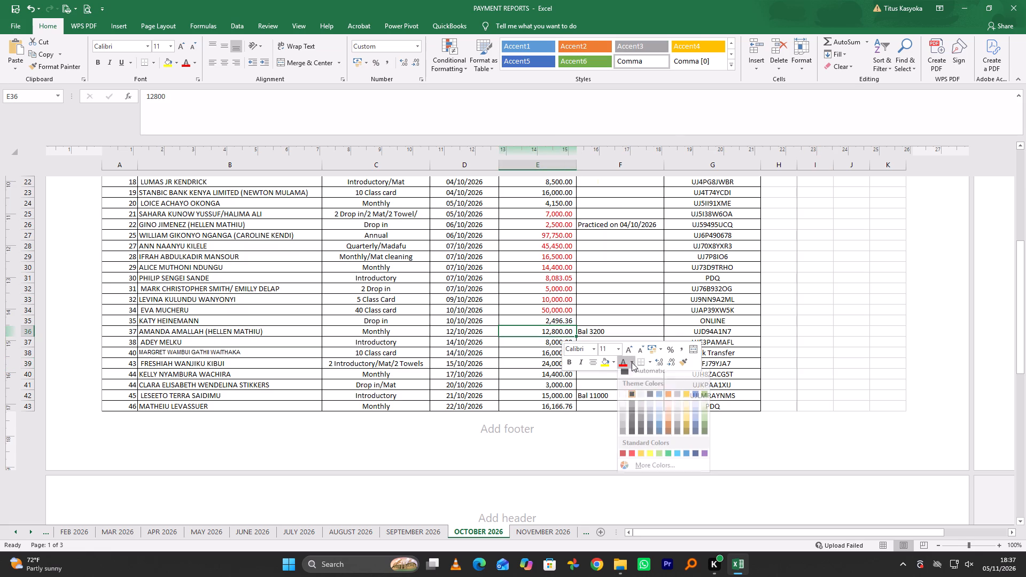
{"action": "left_click", "coordinate": [631, 456]}
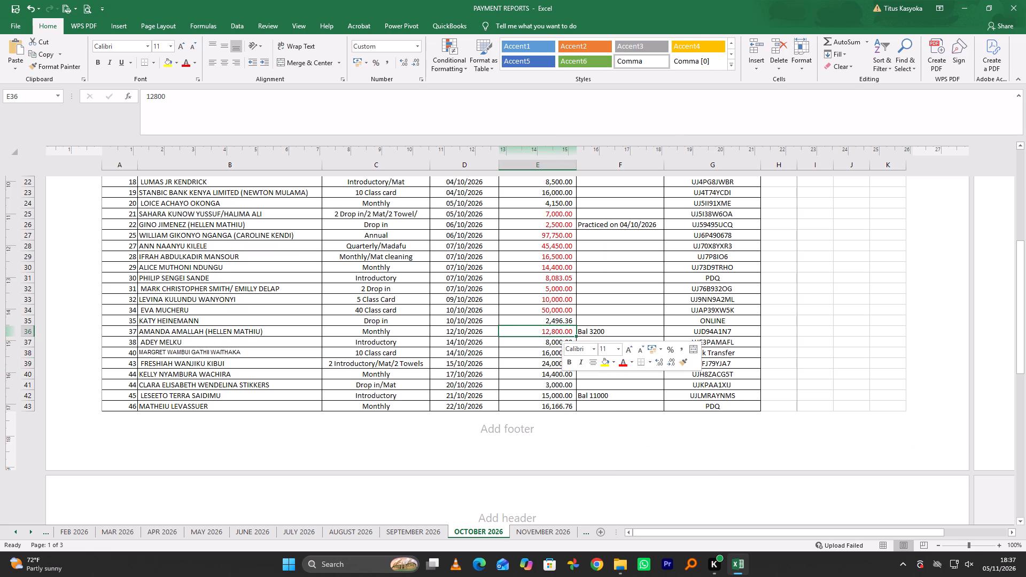
{"action": "left_click", "coordinate": [823, 361]}
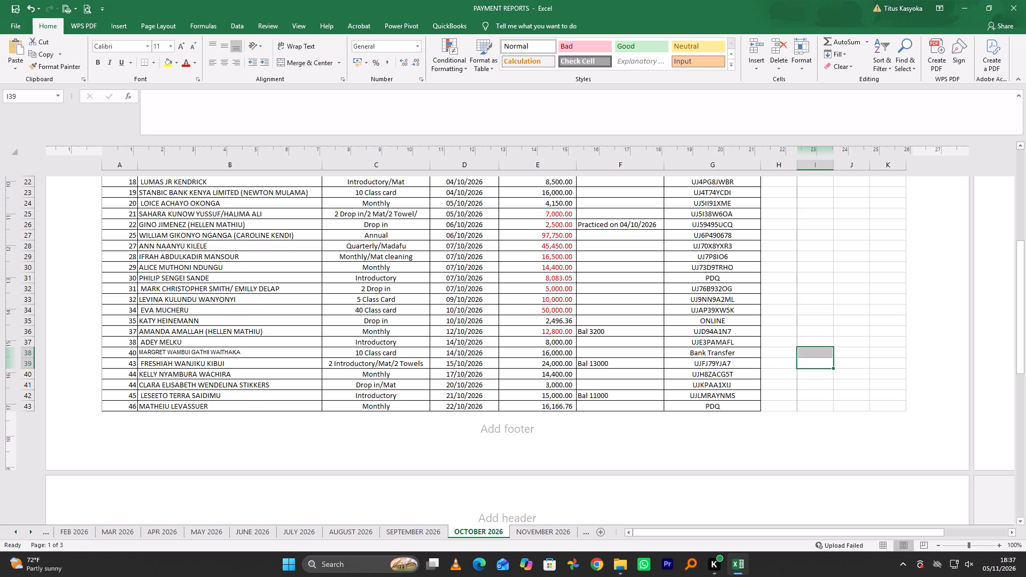
{"action": "right_click", "coordinate": [558, 345]}
{"action": "left_click", "coordinate": [628, 375]}
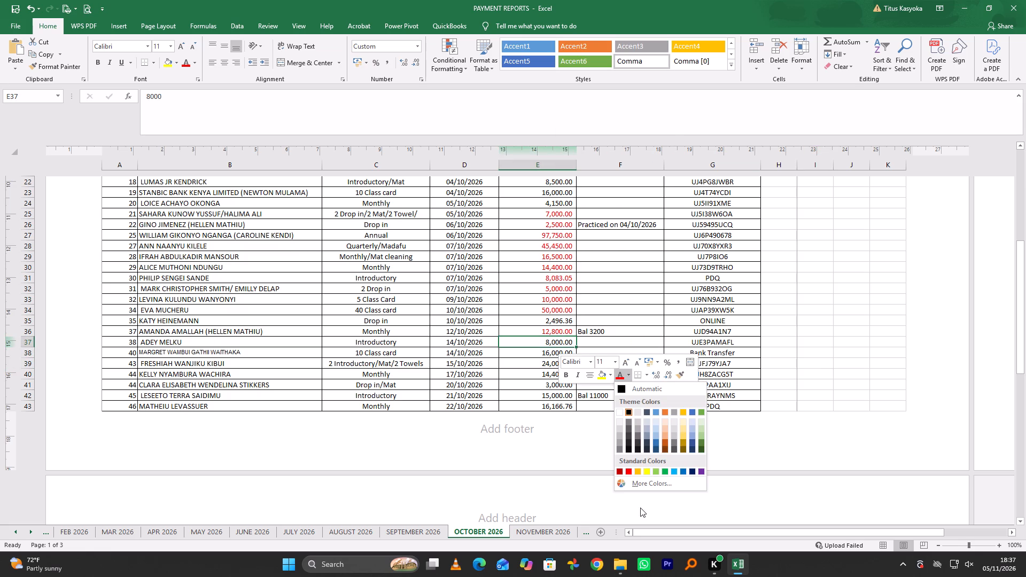
{"action": "left_click", "coordinate": [629, 470]}
{"action": "left_click", "coordinate": [804, 418]}
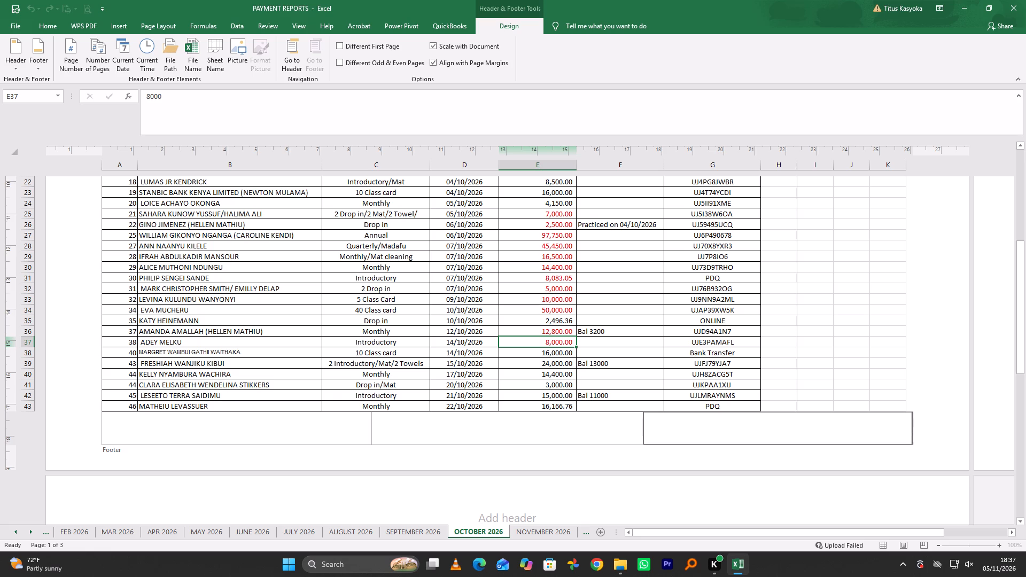
Change the online drop-in payment amount in E35 to 2496.35.
{"action": "double_click", "coordinate": [573, 320]}
{"action": "key", "text": "BackSpace"}
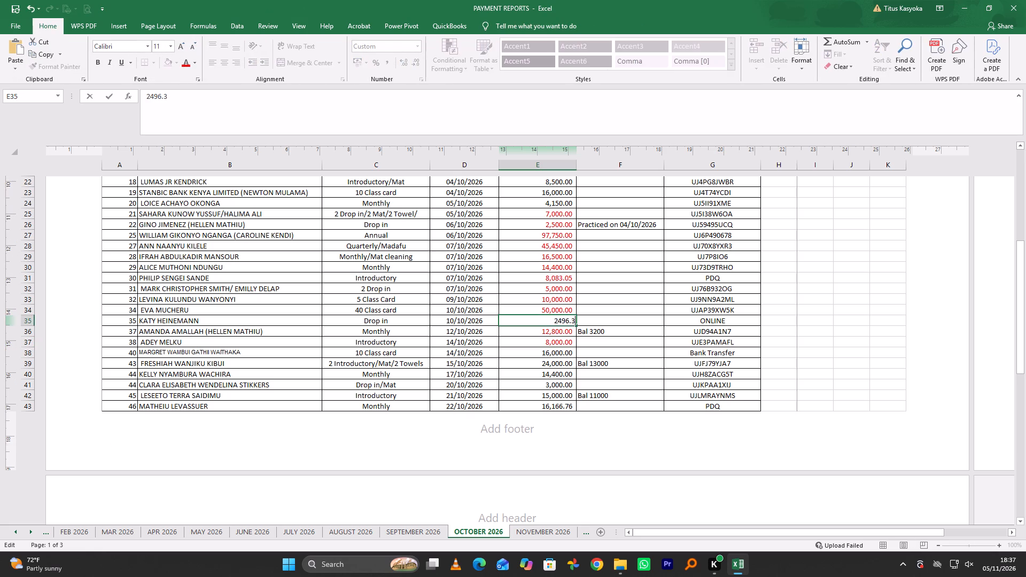
{"action": "key", "text": "5"}
{"action": "left_click", "coordinate": [783, 299]}
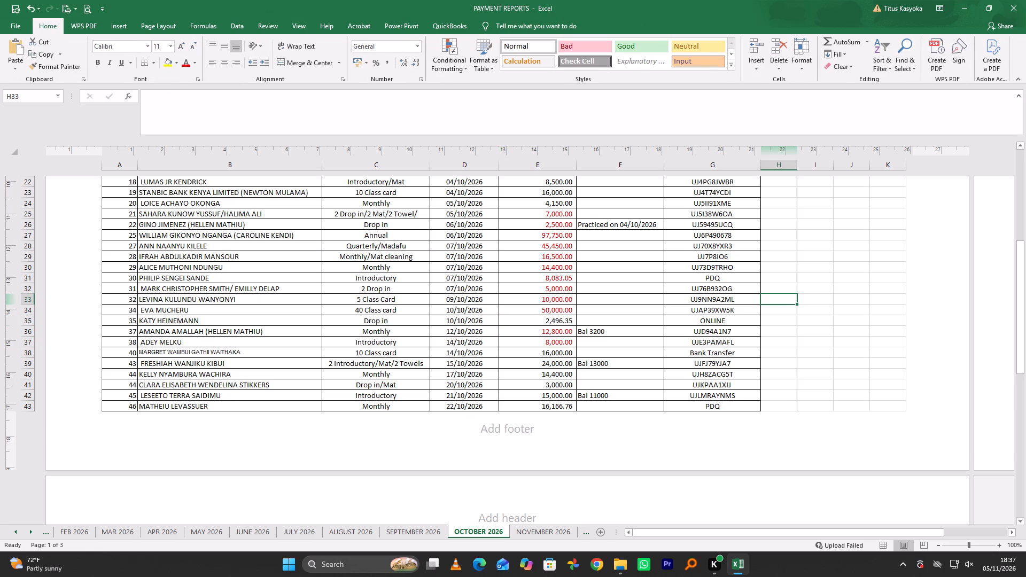
Set the font colour of the payment amounts in E35 and E38 to red.
{"action": "right_click", "coordinate": [565, 322]}
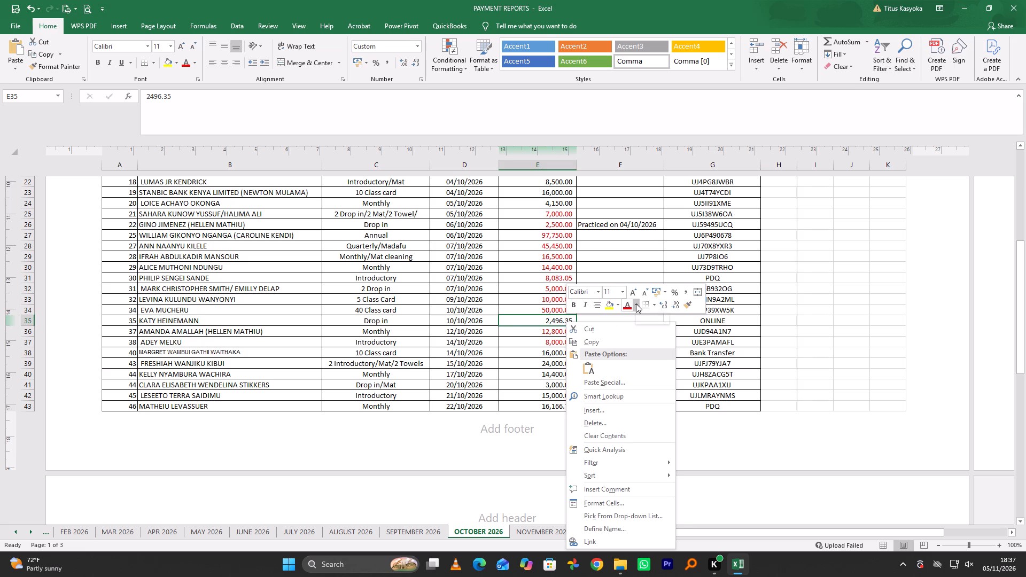
{"action": "left_click", "coordinate": [636, 303]}
{"action": "left_click", "coordinate": [636, 402]}
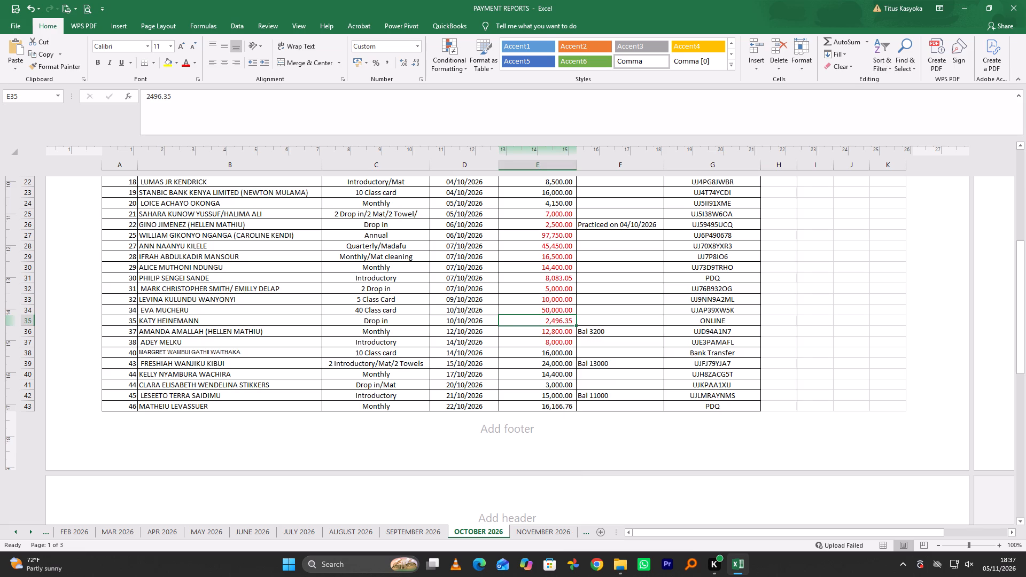
{"action": "left_click", "coordinate": [908, 363]}
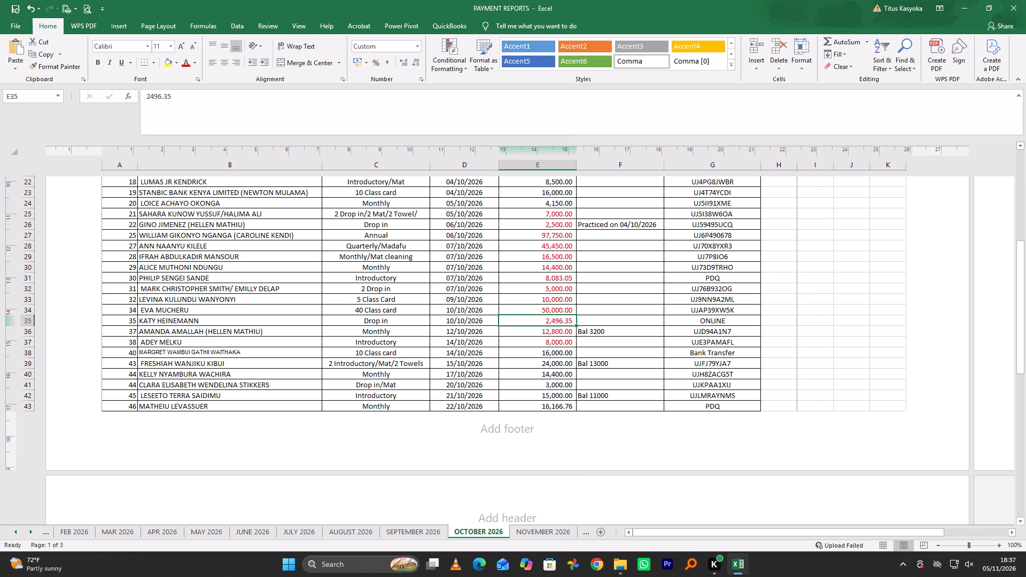
{"action": "right_click", "coordinate": [559, 354]}
{"action": "left_click", "coordinate": [628, 385]}
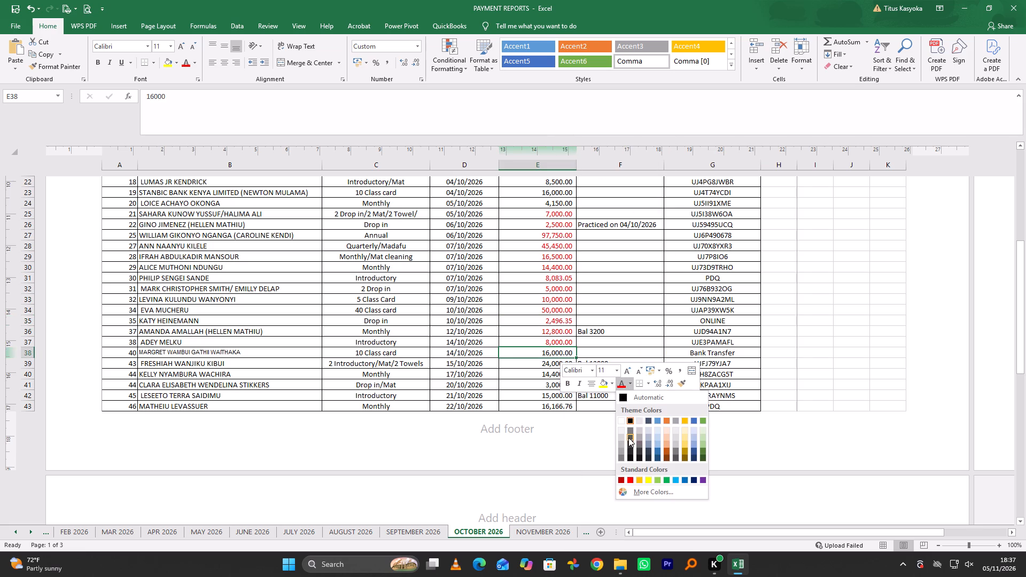
{"action": "left_click", "coordinate": [629, 479]}
{"action": "left_click", "coordinate": [862, 336]}
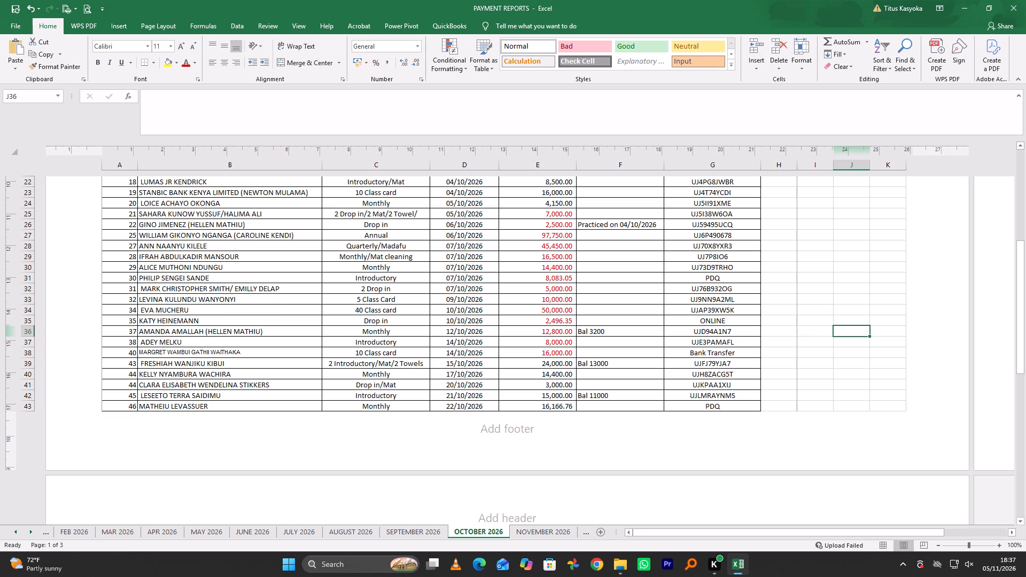
Set the font colour of the payment amounts in E39 and E40 to red.
{"action": "right_click", "coordinate": [555, 365]}
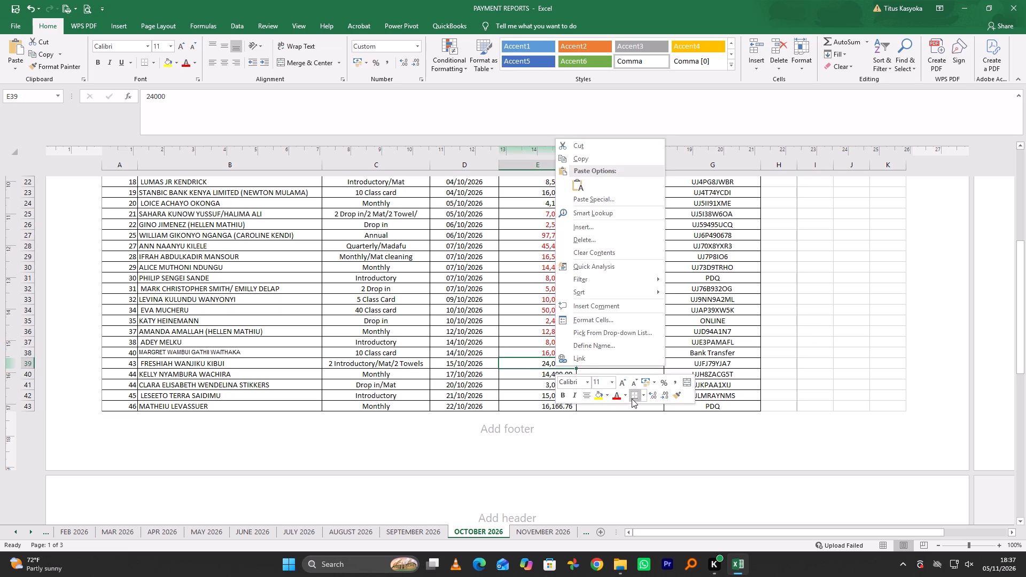
{"action": "left_click", "coordinate": [625, 393]}
{"action": "left_click", "coordinate": [625, 491]}
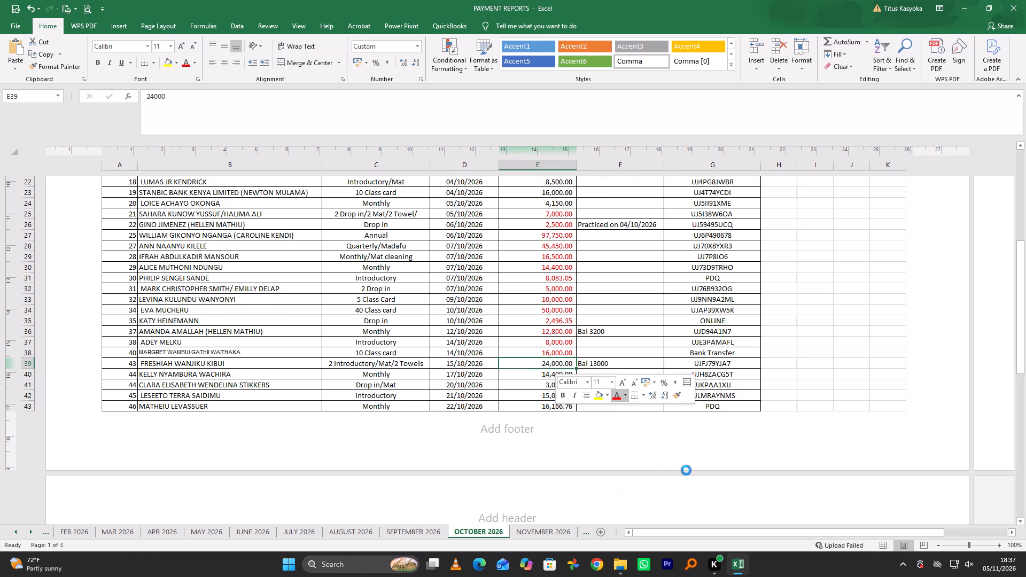
{"action": "left_click", "coordinate": [843, 360]}
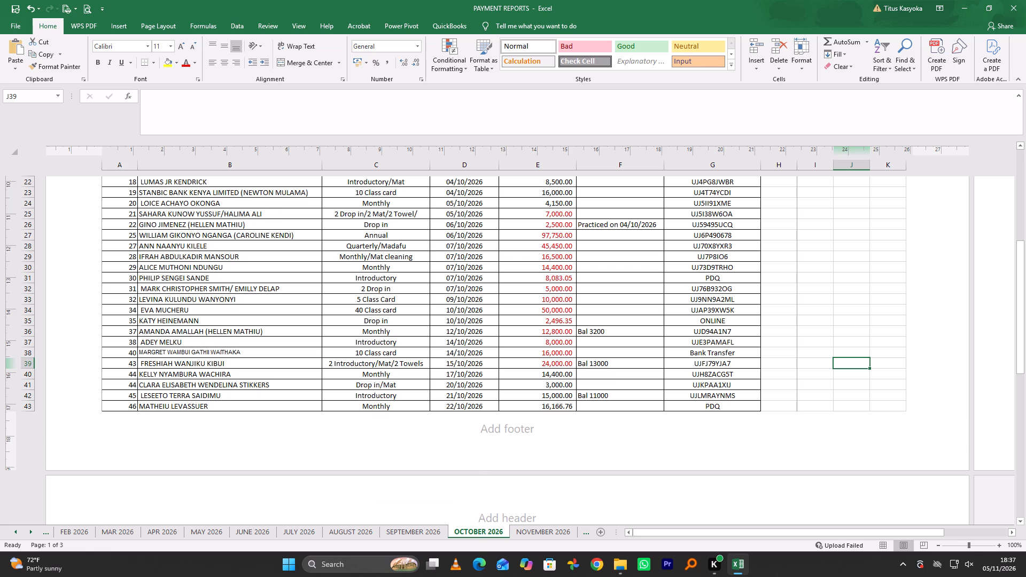
{"action": "right_click", "coordinate": [562, 377]}
{"action": "left_click", "coordinate": [633, 407]}
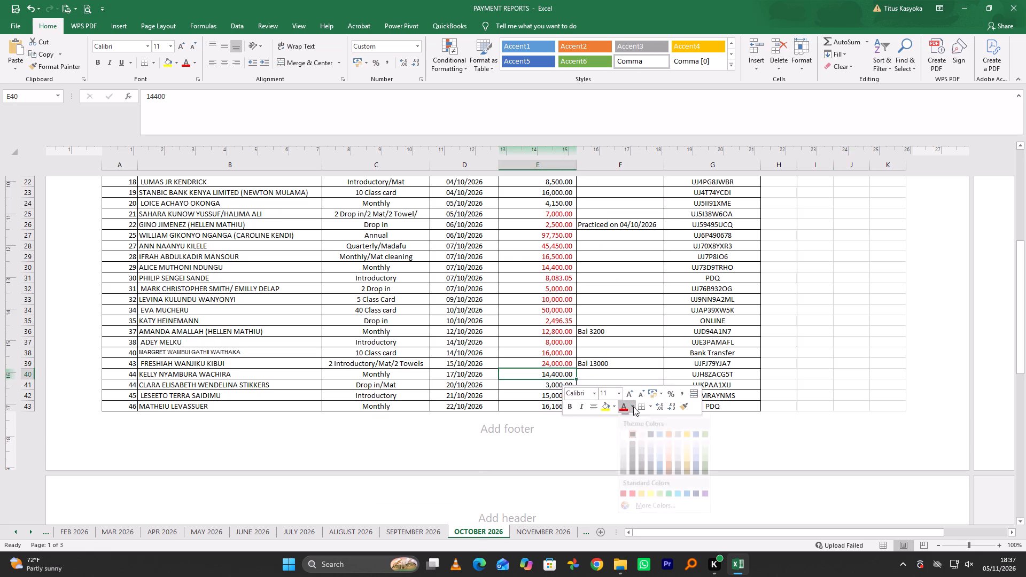
{"action": "left_click", "coordinate": [631, 503]}
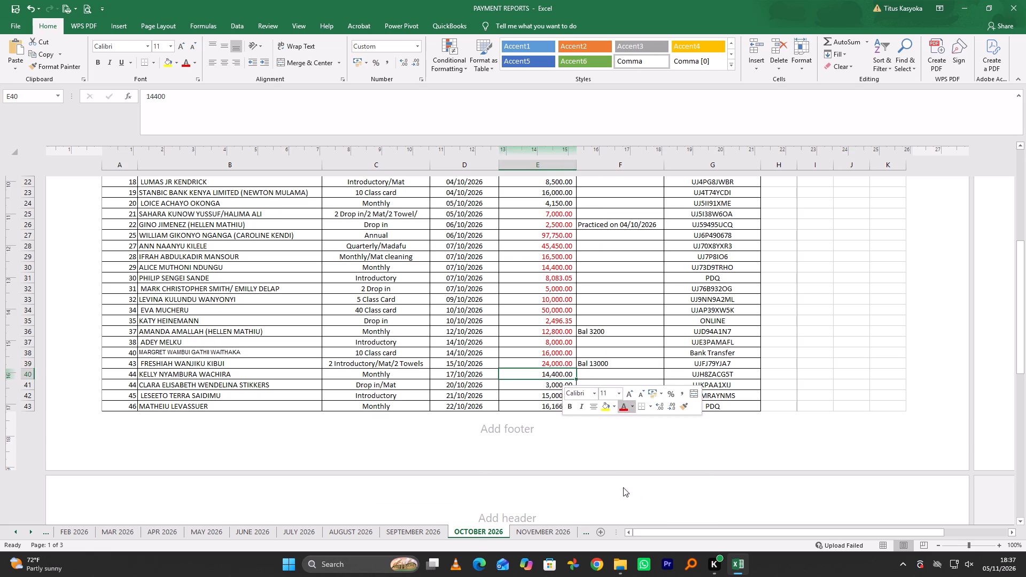
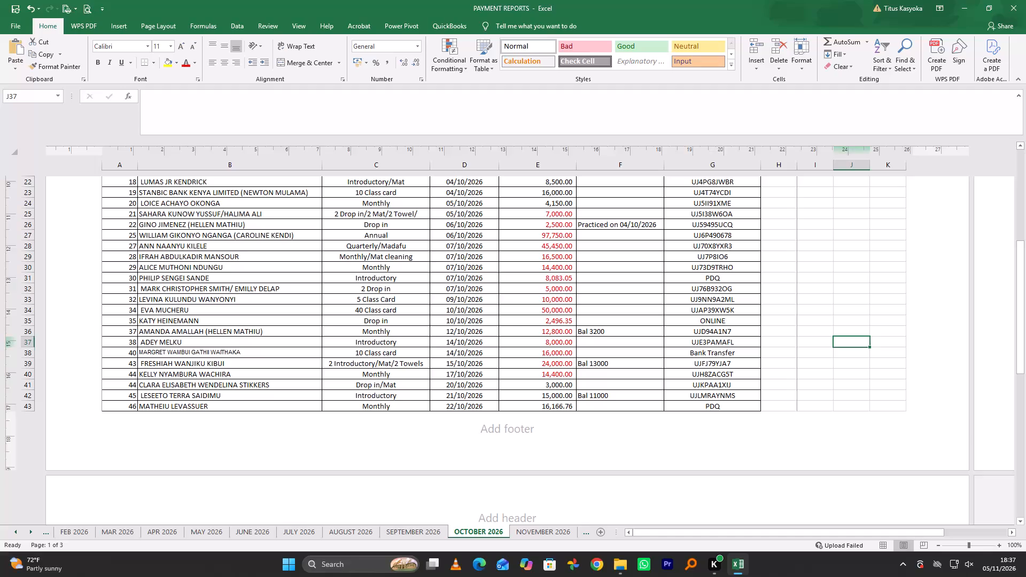
Set the font colour of the payment amounts in E41 and E42 to red.
{"action": "right_click", "coordinate": [564, 387]}
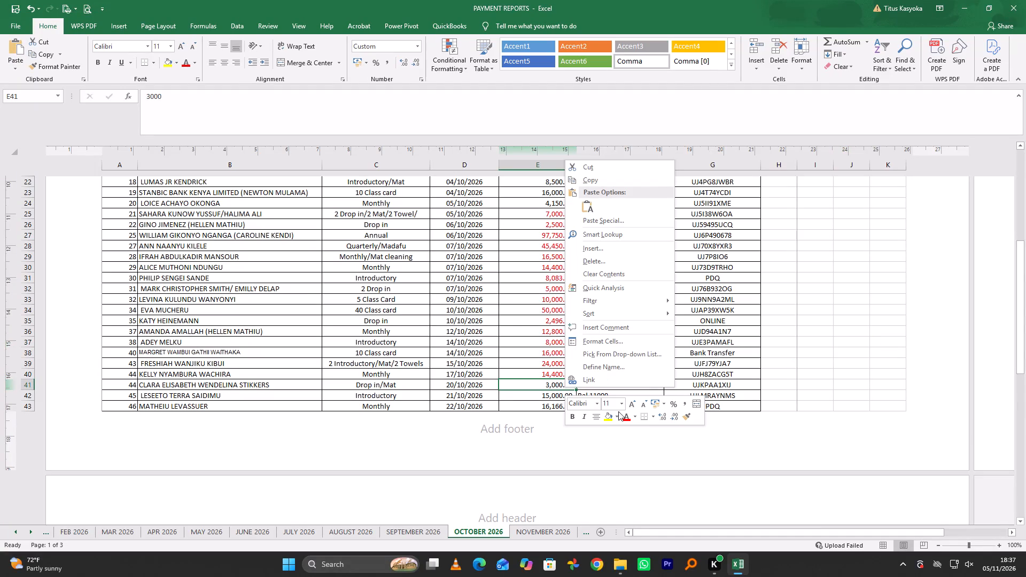
{"action": "left_click", "coordinate": [635, 417]}
{"action": "left_click", "coordinate": [636, 514]}
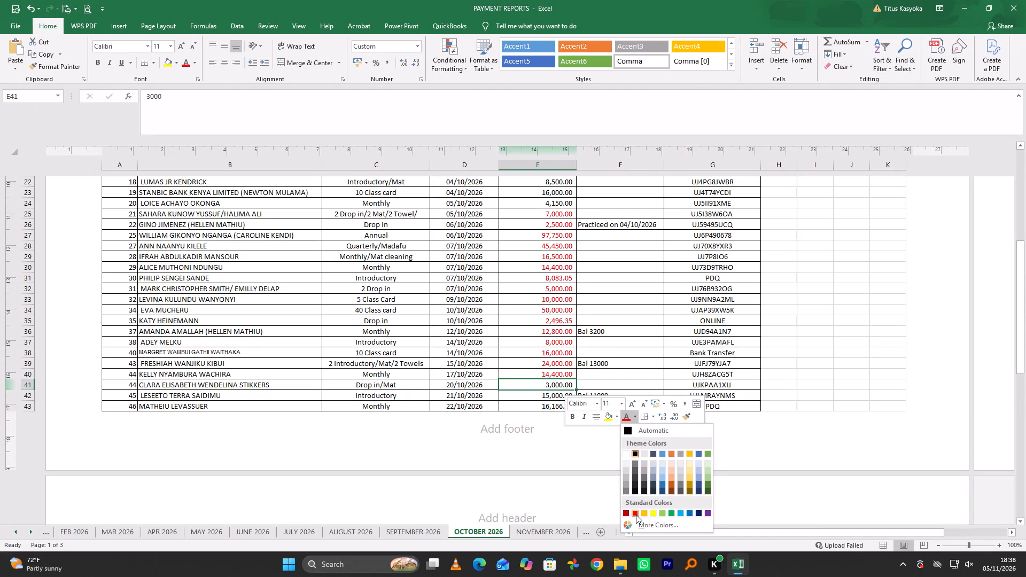
{"action": "left_click", "coordinate": [824, 416]}
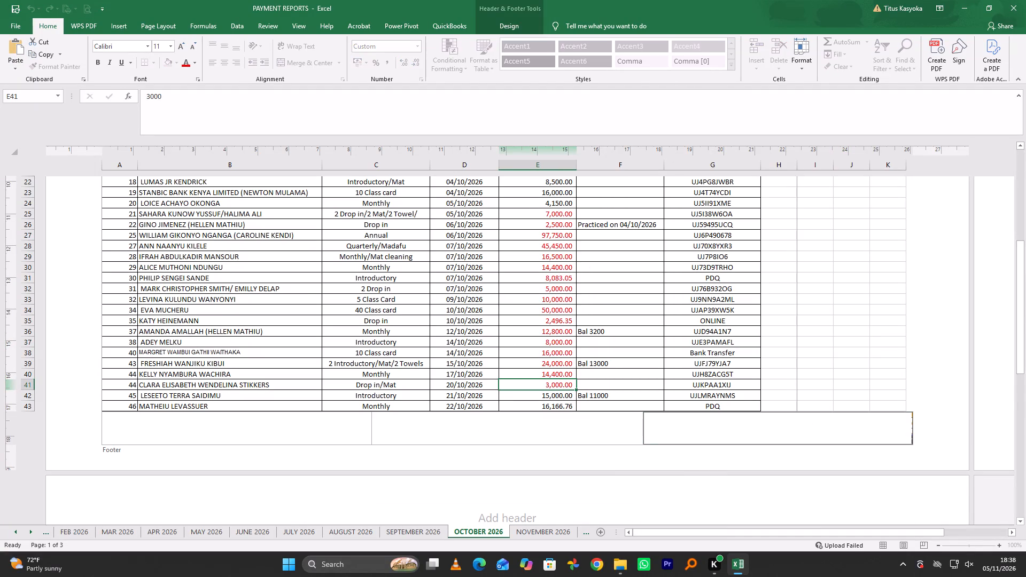
{"action": "right_click", "coordinate": [559, 397]}
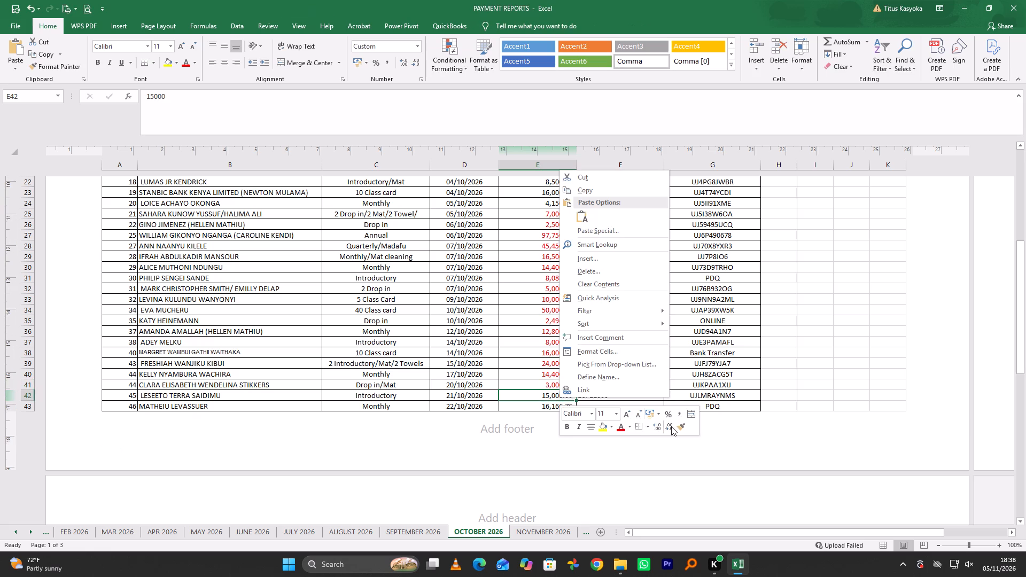
{"action": "left_click", "coordinate": [627, 426]}
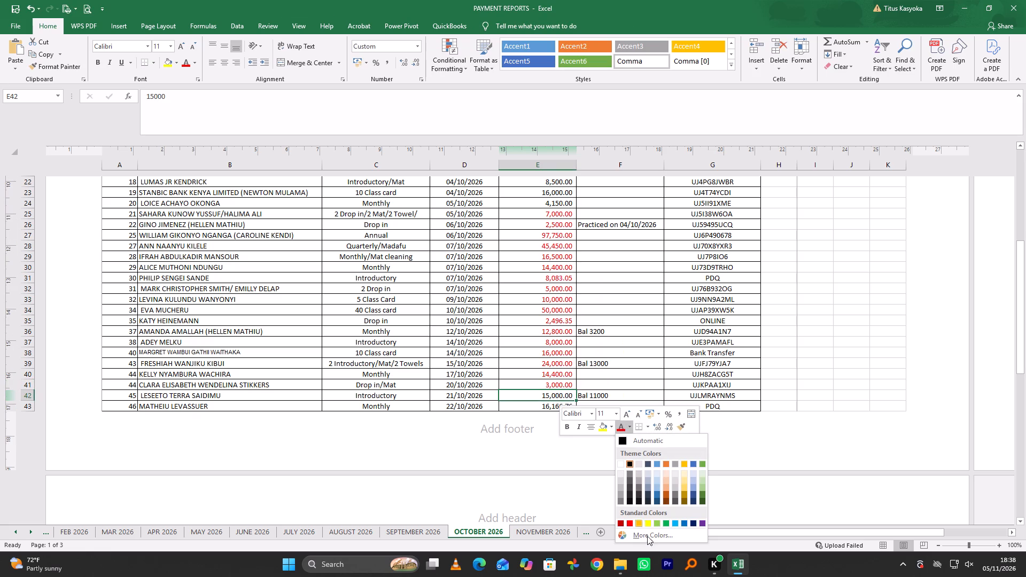
{"action": "left_click", "coordinate": [631, 524]}
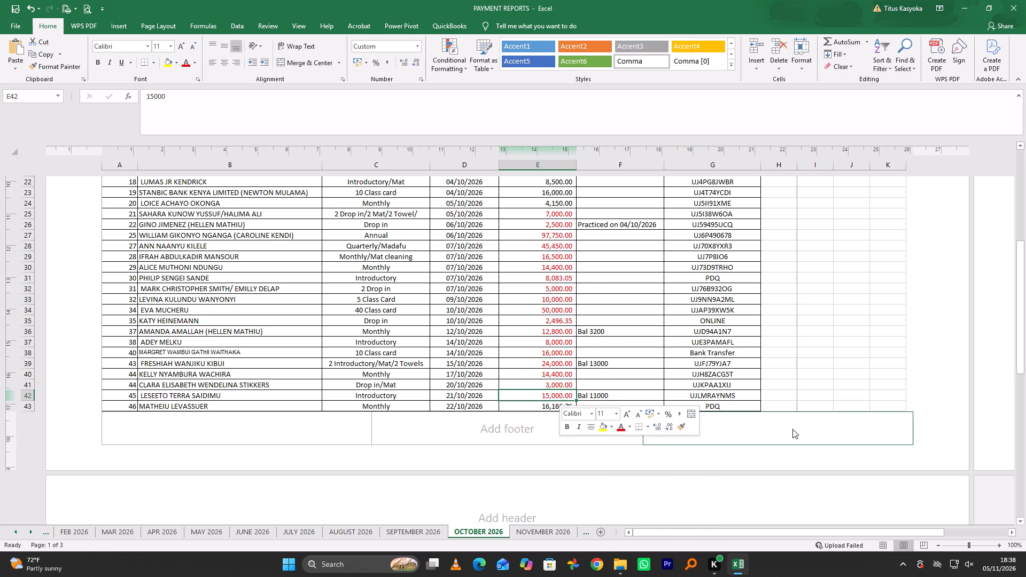
{"action": "left_click", "coordinate": [822, 397]}
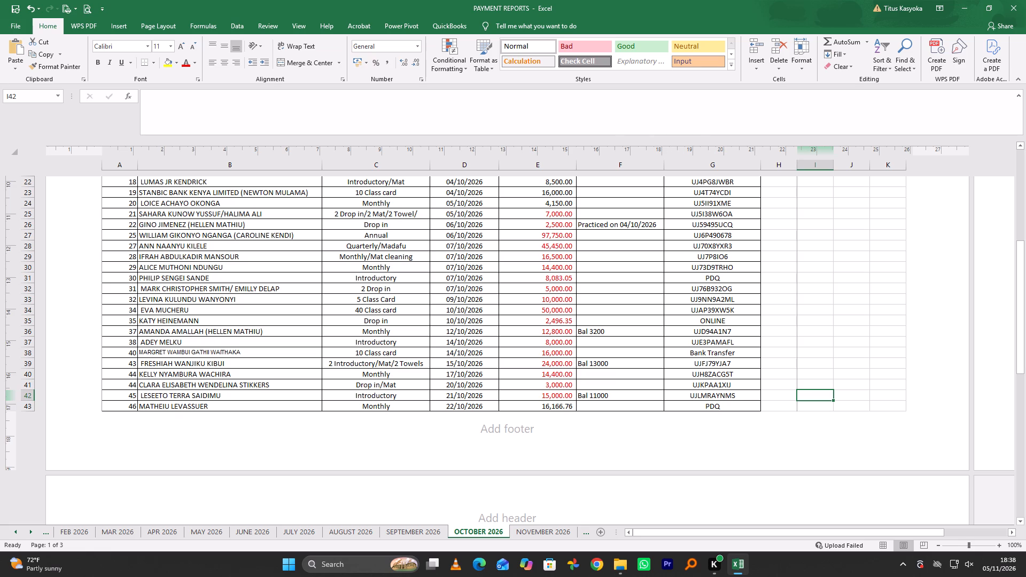
Change the monthly PDQ payment amount in E43 to 16166.75.
{"action": "double_click", "coordinate": [572, 405]}
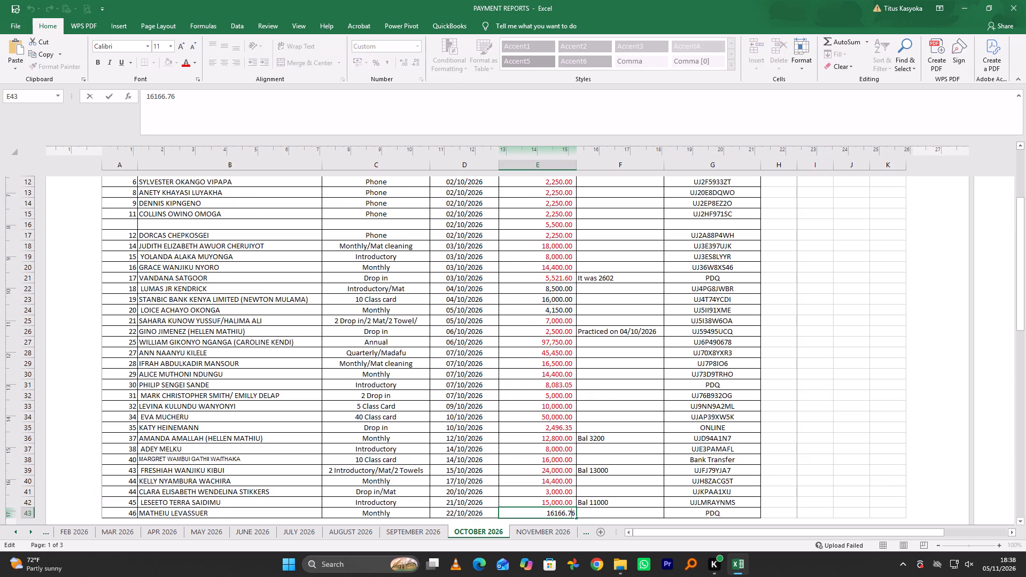
{"action": "left_click", "coordinate": [574, 514]}
{"action": "key", "text": "BackSpace"}
{"action": "key", "text": "5"}
{"action": "left_click", "coordinate": [798, 449]}
Set the font colour of the monthly PDQ payment amount in E43 to red.
{"action": "scroll", "coordinate": [637, 430], "scroll_direction": "down", "scroll_amount": 3}
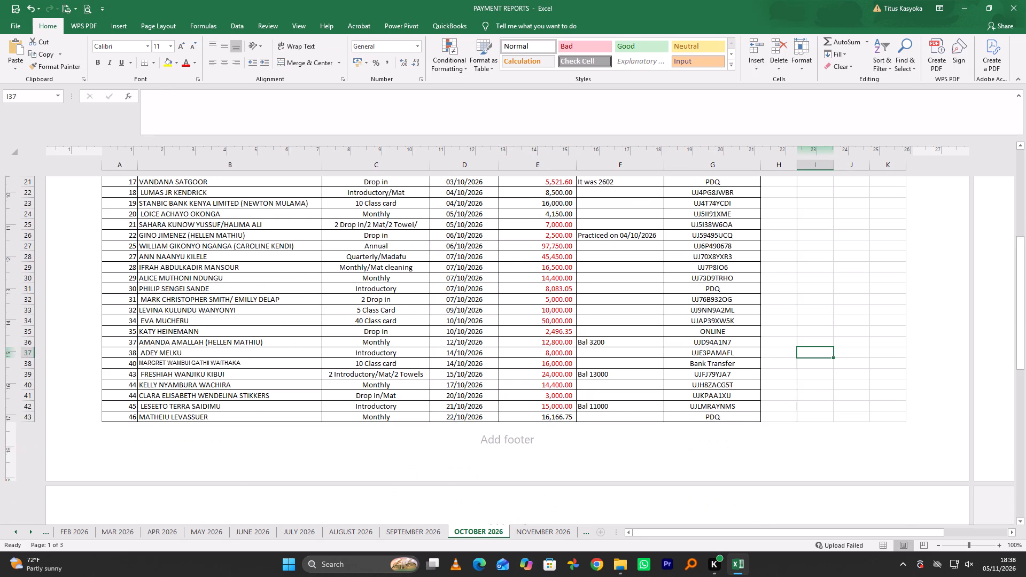
{"action": "scroll", "coordinate": [608, 386], "scroll_direction": "down", "scroll_amount": 2}
{"action": "right_click", "coordinate": [555, 353]}
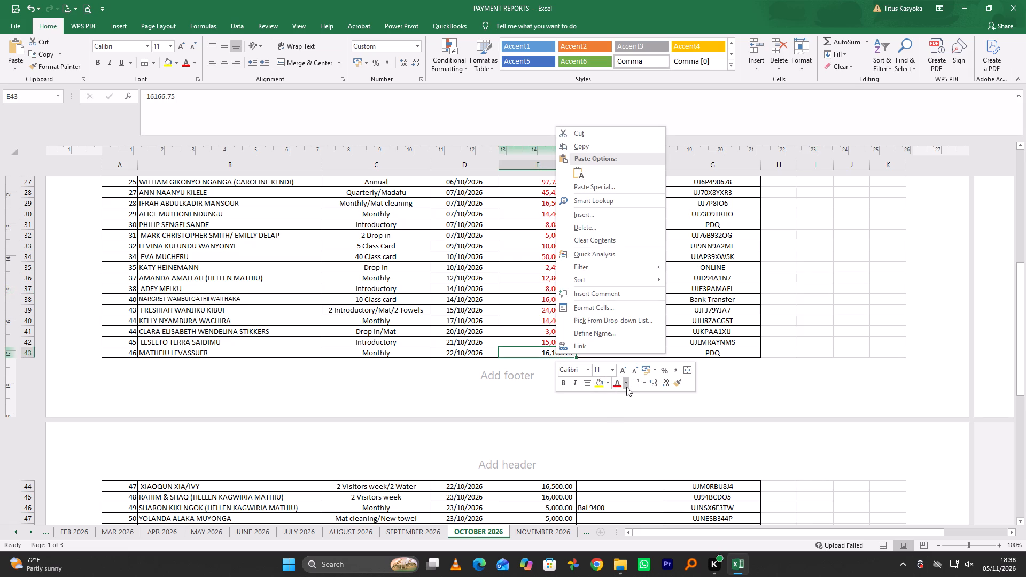
{"action": "left_click", "coordinate": [627, 384]}
{"action": "left_click", "coordinate": [628, 481]}
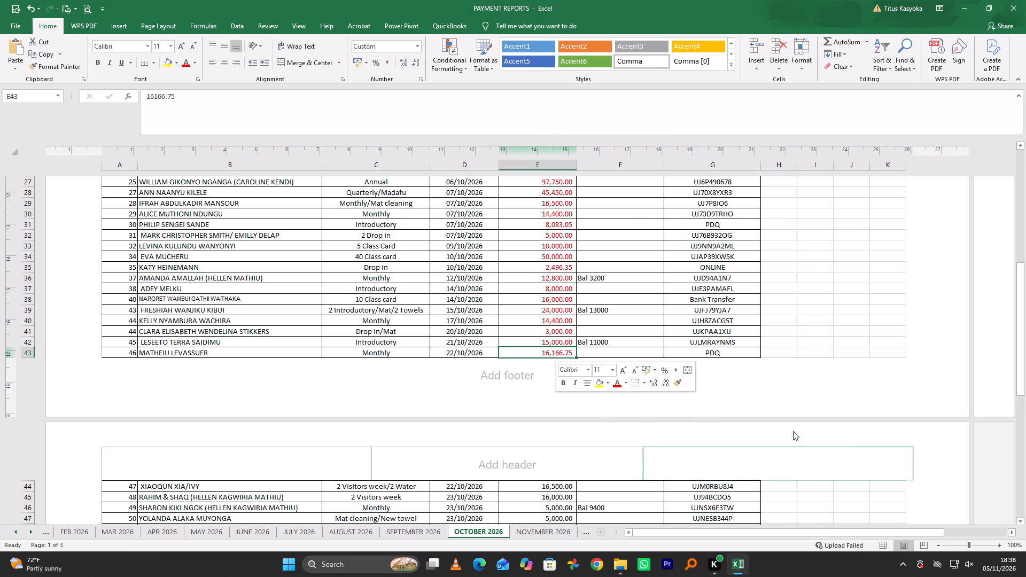
{"action": "left_click", "coordinate": [884, 383]}
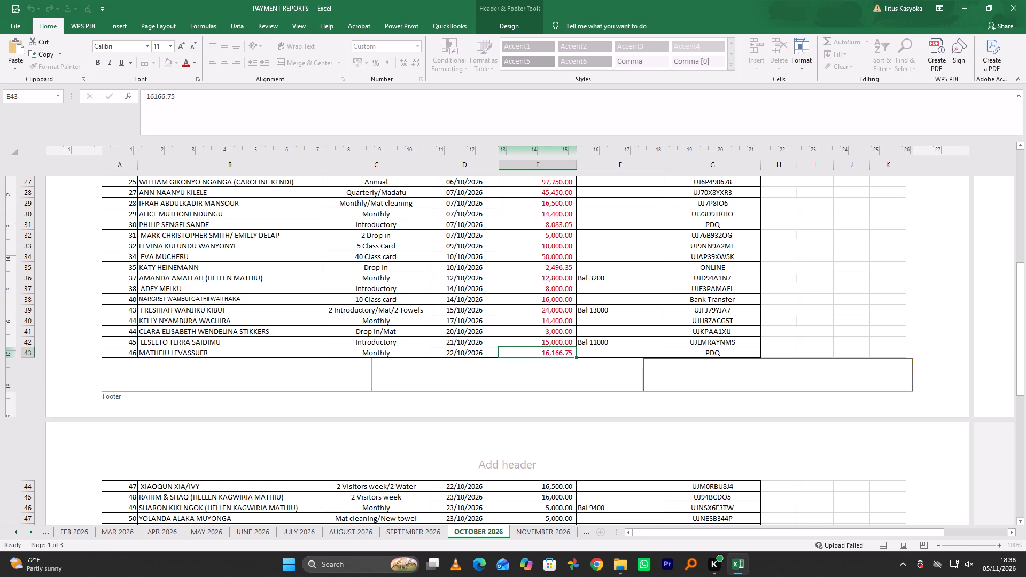
Set the font colour of the two visitors-week payment amounts in E44 and E45 to red.
{"action": "scroll", "coordinate": [624, 348], "scroll_direction": "down", "scroll_amount": 12}
{"action": "scroll", "coordinate": [619, 367], "scroll_direction": "up", "scroll_amount": 5}
{"action": "left_click", "coordinate": [889, 287]}
{"action": "scroll", "coordinate": [733, 377], "scroll_direction": "down", "scroll_amount": 5}
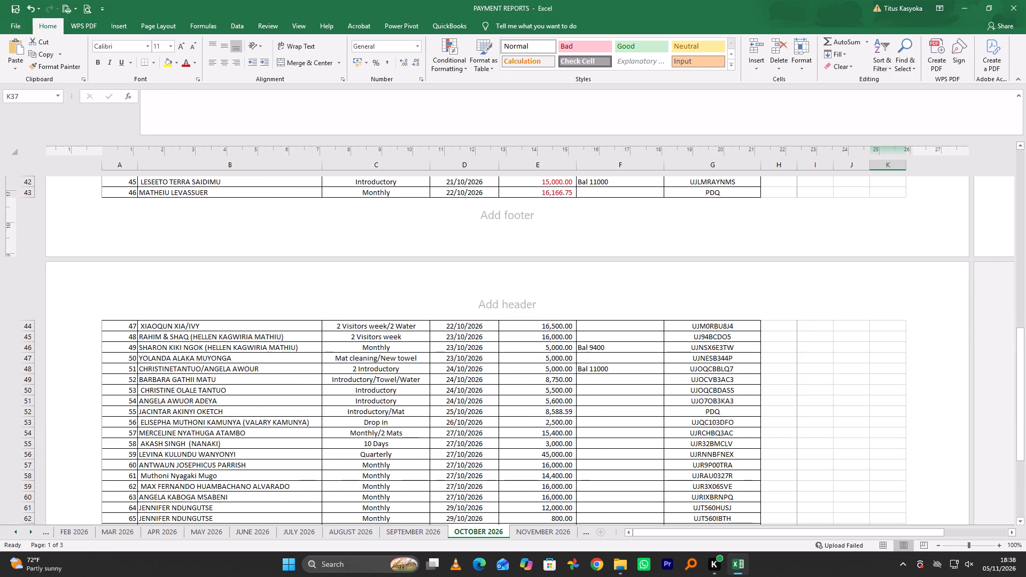
{"action": "scroll", "coordinate": [728, 375], "scroll_direction": "down", "scroll_amount": 3}
{"action": "scroll", "coordinate": [728, 377], "scroll_direction": "up", "scroll_amount": 1}
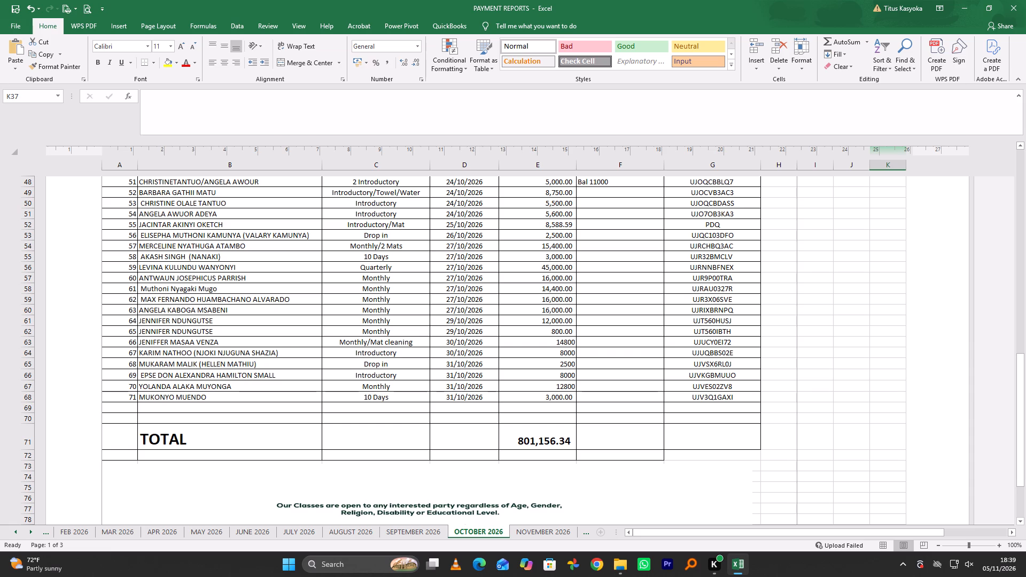
{"action": "scroll", "coordinate": [560, 348], "scroll_direction": "up", "scroll_amount": 2}
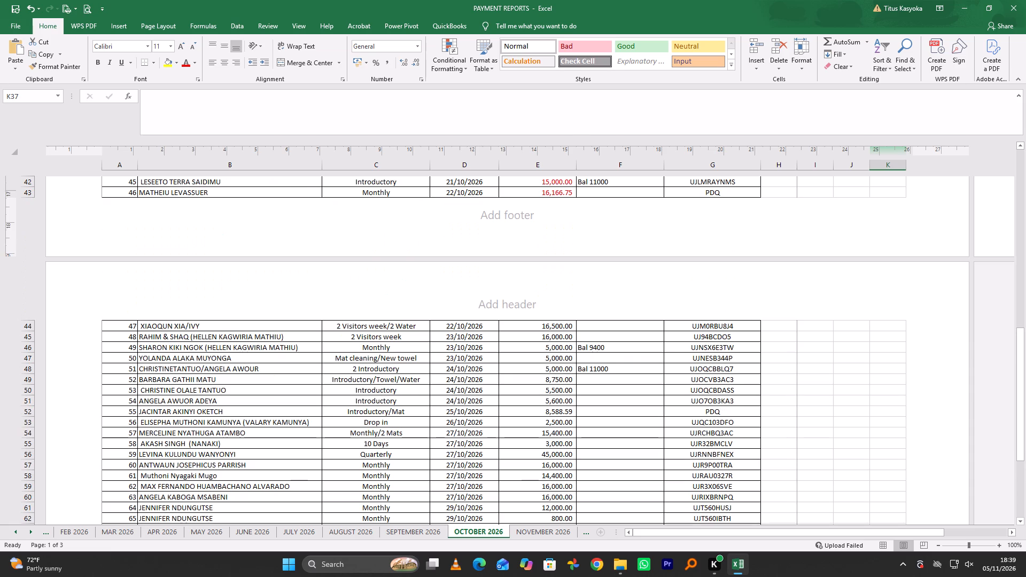
{"action": "right_click", "coordinate": [561, 327]}
{"action": "left_click", "coordinate": [632, 355]}
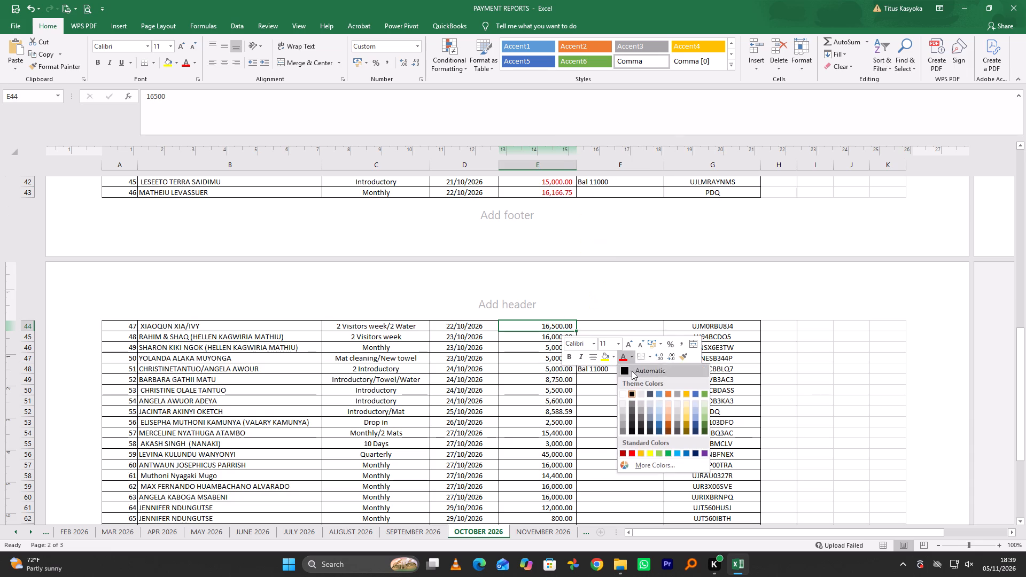
{"action": "left_click", "coordinate": [633, 451]}
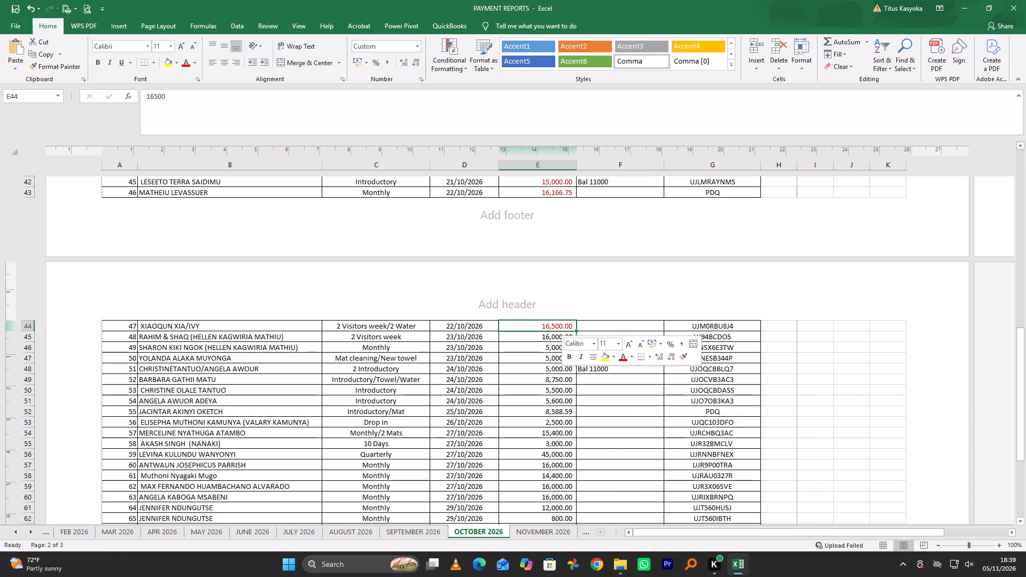
{"action": "right_click", "coordinate": [549, 340]}
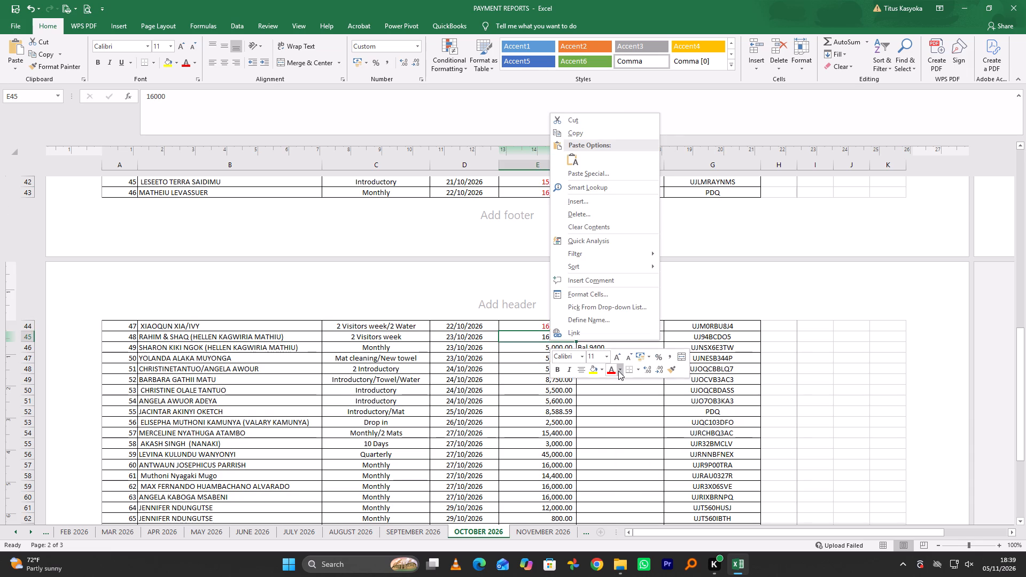
{"action": "left_click", "coordinate": [620, 370]}
{"action": "left_click", "coordinate": [619, 465]}
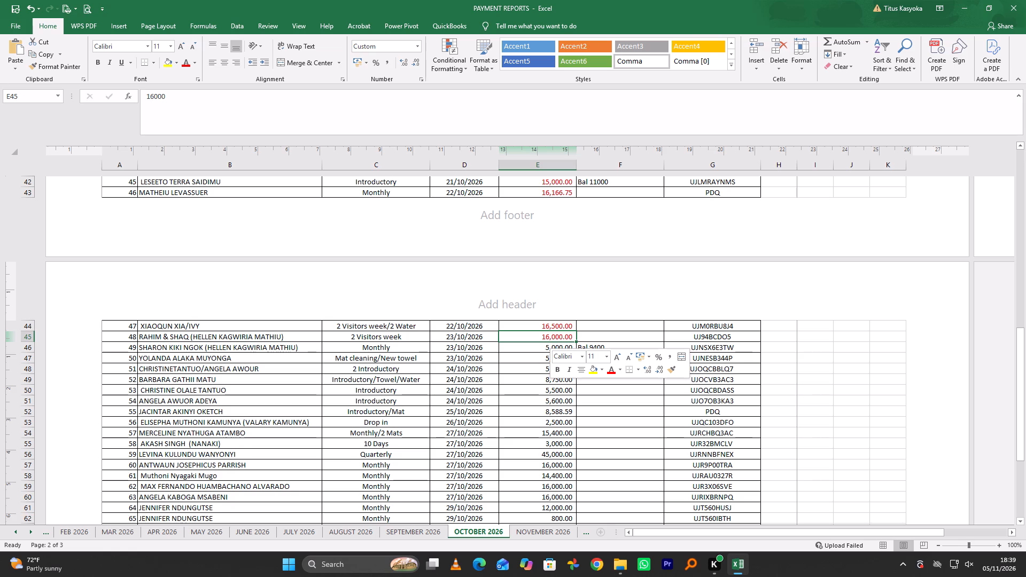
Set the font colour of the 5,000.00 payment amounts in E46, E47 and E48 to red.
{"action": "right_click", "coordinate": [542, 347]}
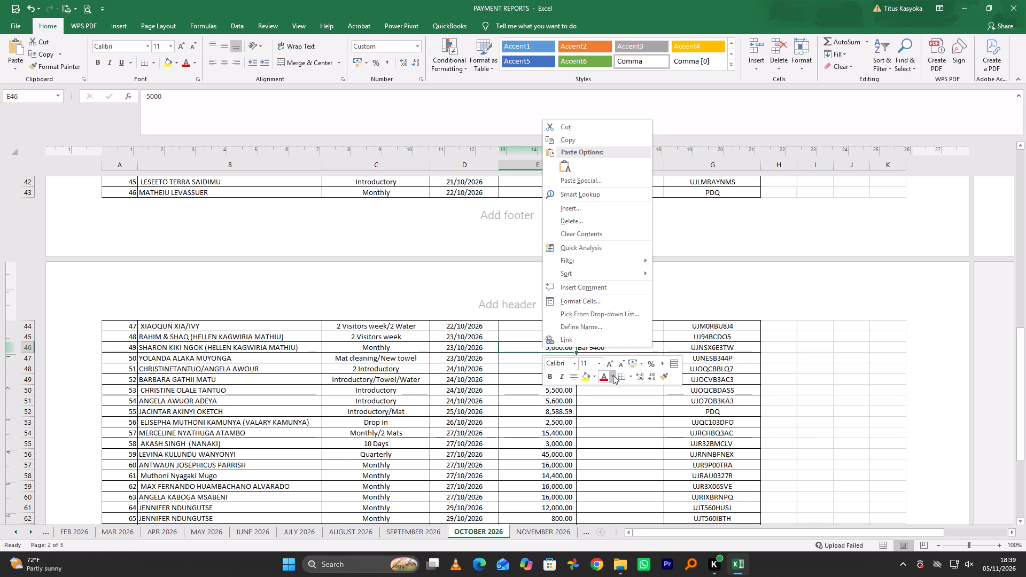
{"action": "left_click", "coordinate": [613, 375]}
{"action": "left_click", "coordinate": [614, 472]}
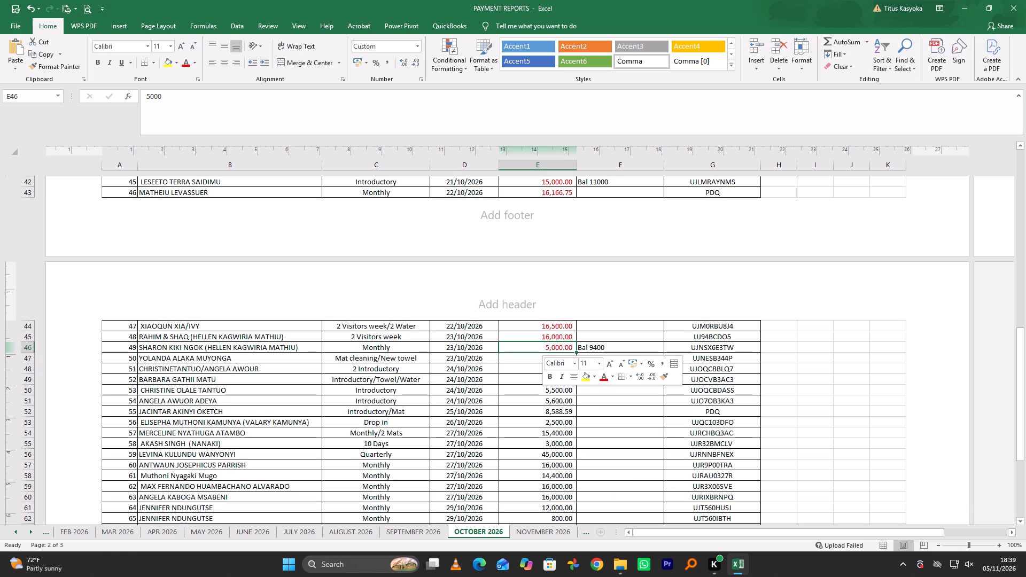
{"action": "left_click", "coordinate": [528, 378]}
{"action": "right_click", "coordinate": [556, 357]}
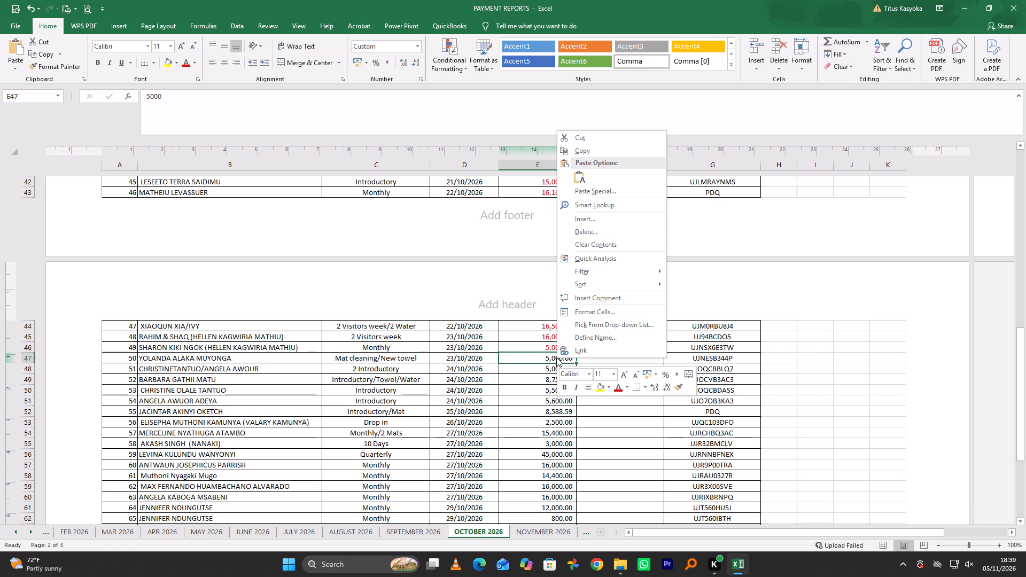
{"action": "left_click", "coordinate": [628, 386]}
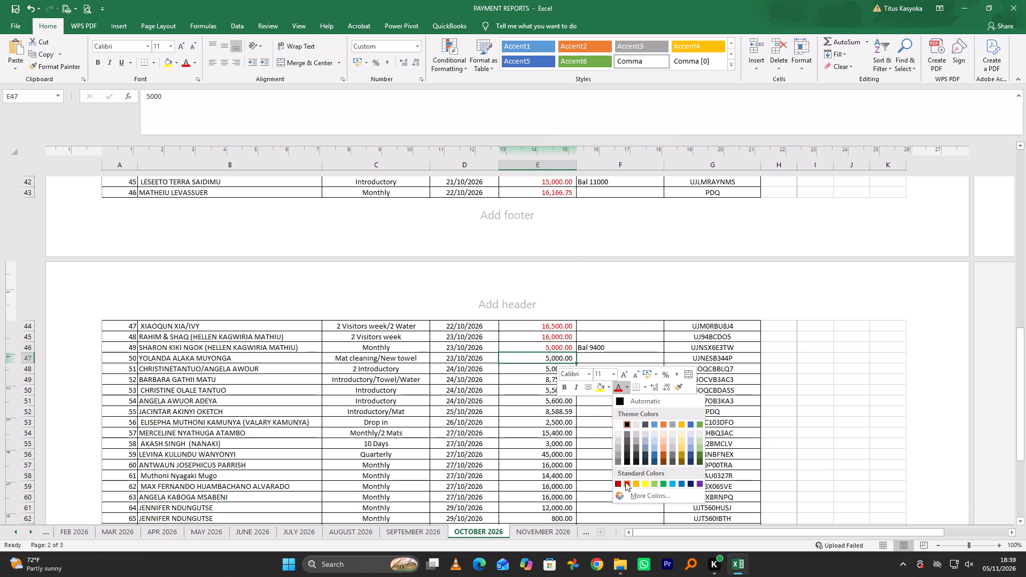
{"action": "left_click", "coordinate": [625, 482]}
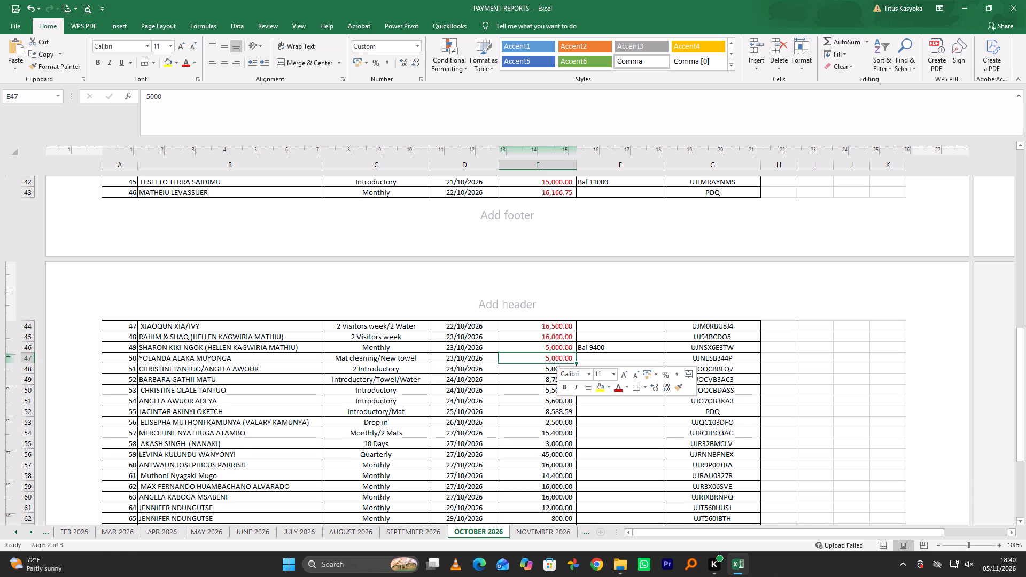
{"action": "right_click", "coordinate": [545, 367]}
{"action": "left_click", "coordinate": [615, 396]}
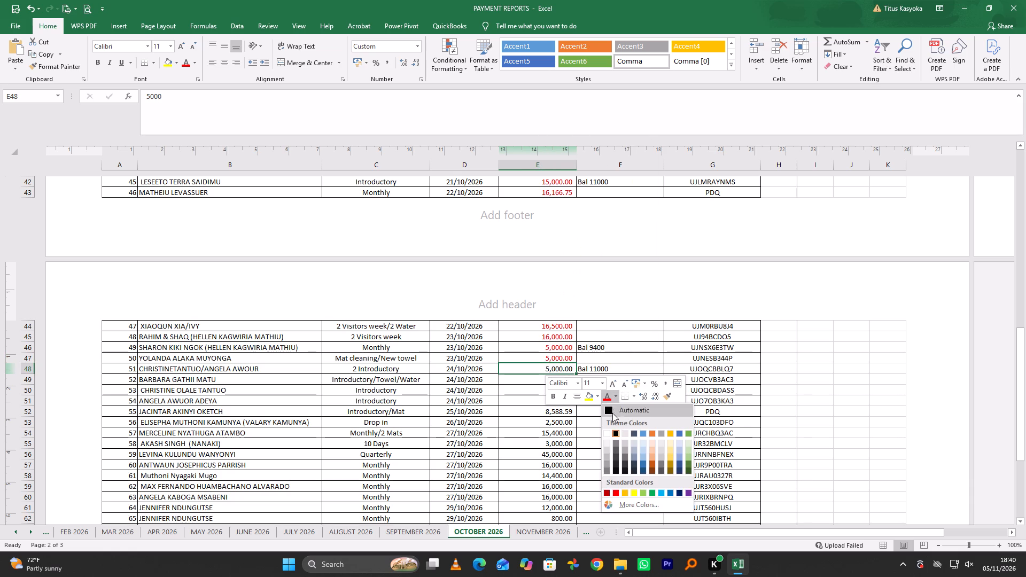
{"action": "left_click", "coordinate": [614, 492]}
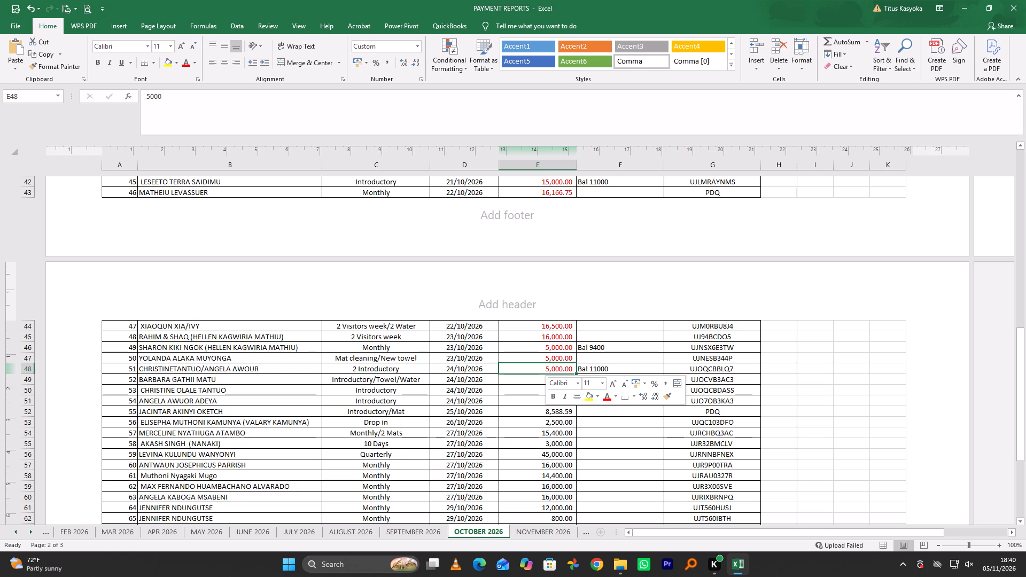
{"action": "left_click", "coordinate": [533, 396]}
Set the font colour of the 24/10/2026 payment amounts in E49 and E50 to red.
{"action": "right_click", "coordinate": [555, 379]}
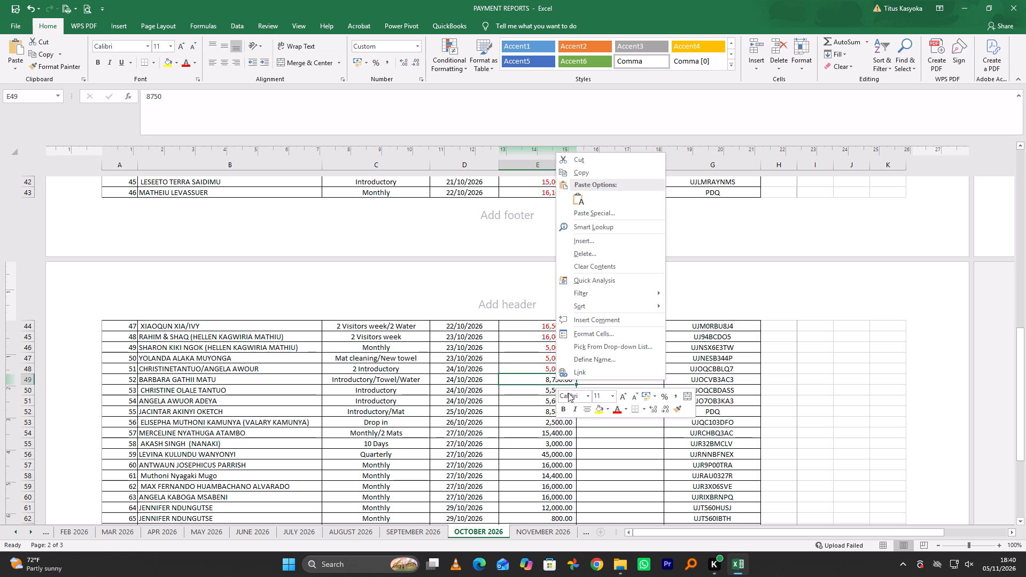
{"action": "left_click", "coordinate": [625, 409]}
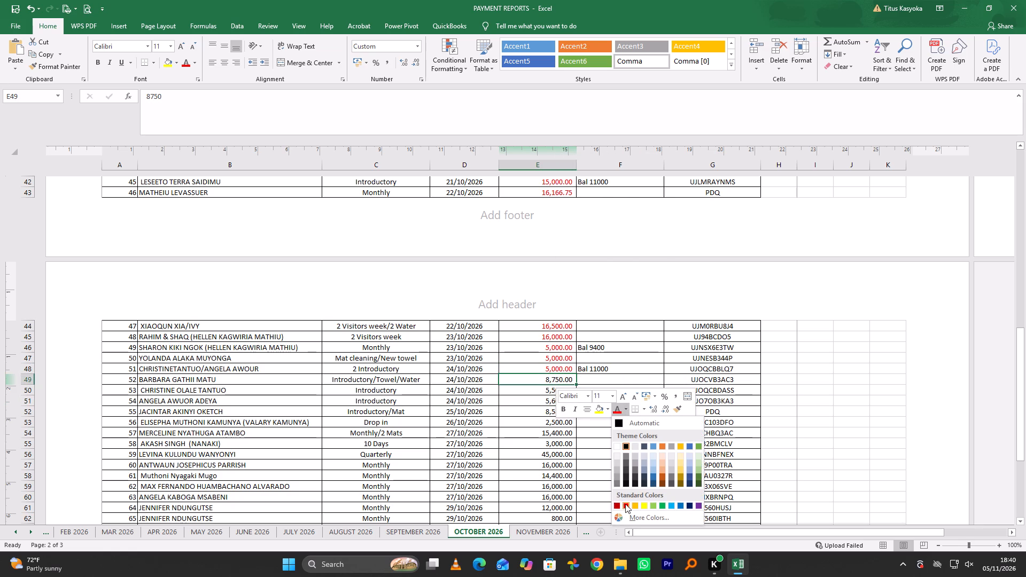
{"action": "left_click", "coordinate": [625, 504]}
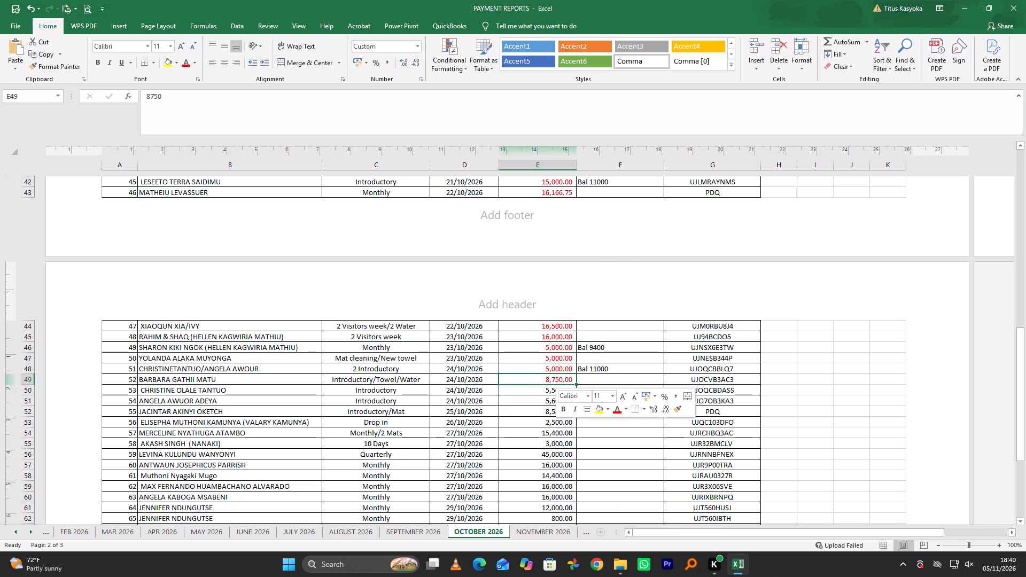
{"action": "right_click", "coordinate": [550, 393]}
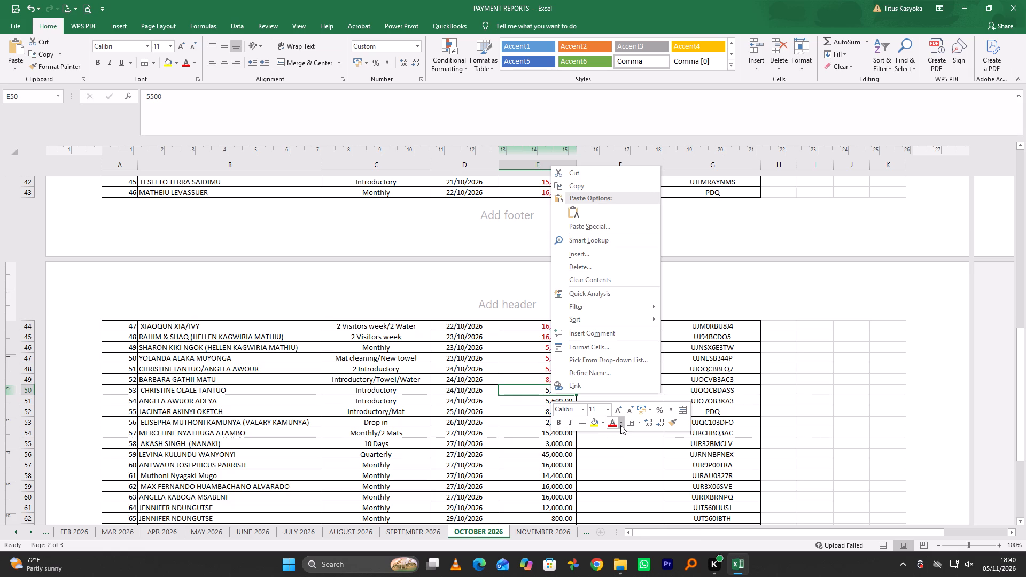
{"action": "left_click", "coordinate": [620, 425]}
{"action": "left_click", "coordinate": [623, 520]}
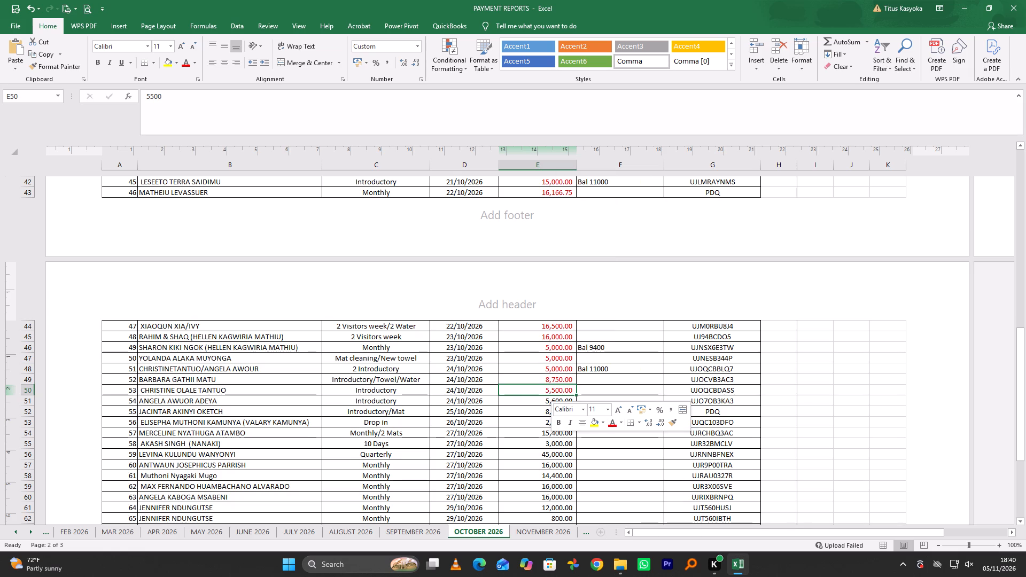
{"action": "scroll", "coordinate": [628, 450], "scroll_direction": "down", "scroll_amount": 2}
{"action": "left_click", "coordinate": [648, 325]}
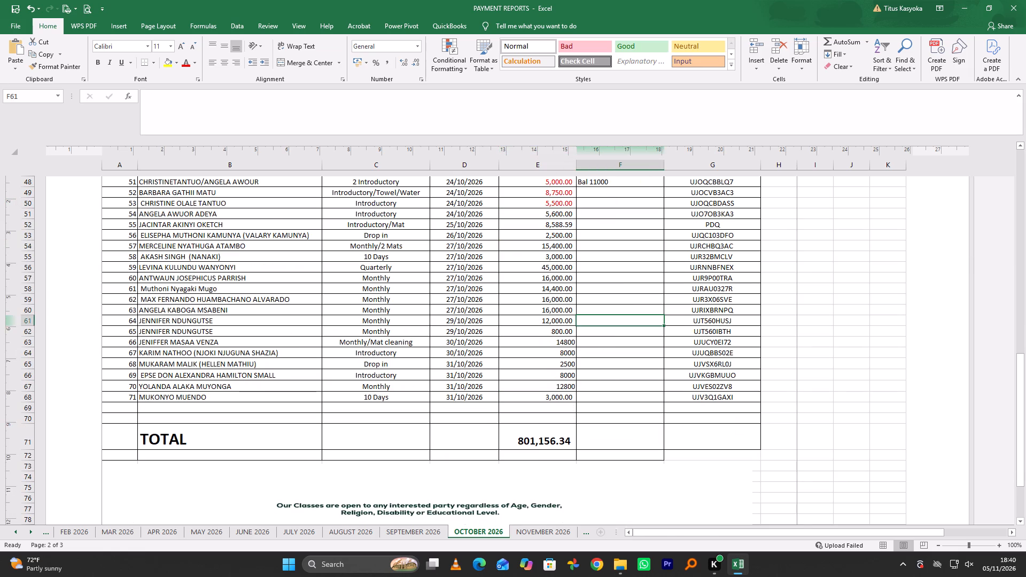
Set the font colour of the introductory payment amount in E51 and the drop-in amount in E53 to red.
{"action": "right_click", "coordinate": [562, 215]}
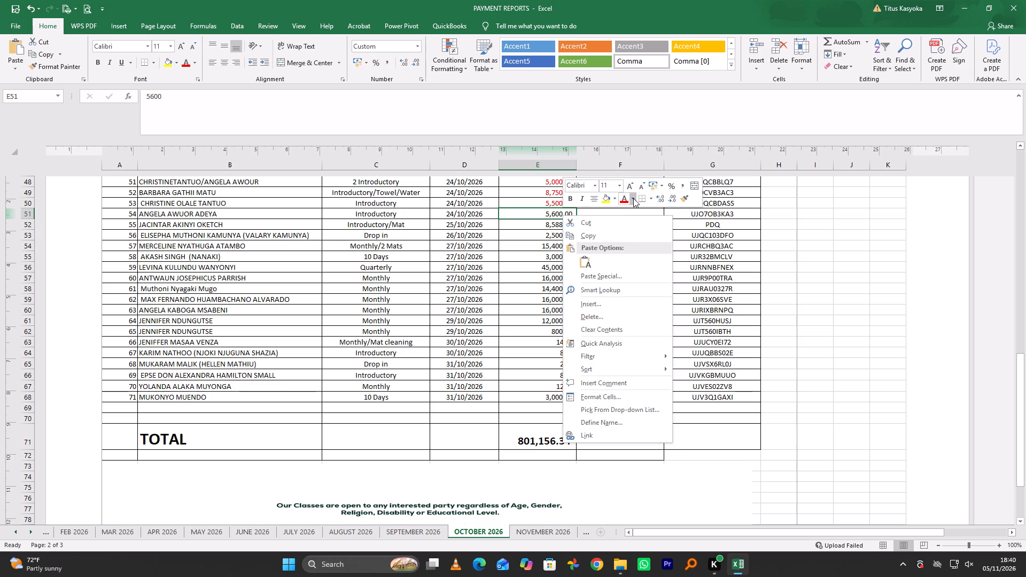
{"action": "left_click", "coordinate": [633, 198]}
{"action": "scroll", "coordinate": [630, 297], "scroll_direction": "down", "scroll_amount": 1}
{"action": "left_click", "coordinate": [633, 295]}
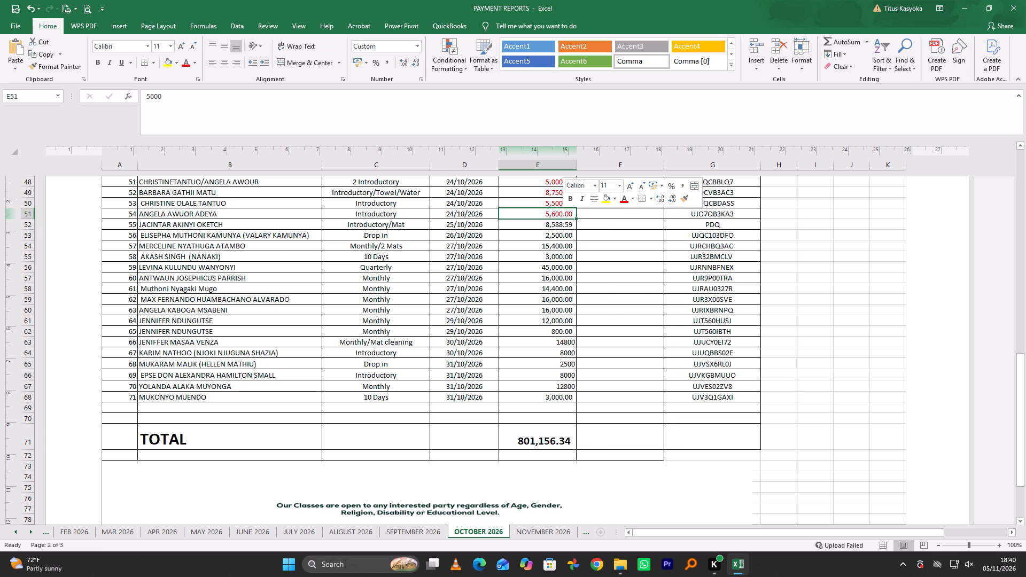
{"action": "right_click", "coordinate": [563, 237]}
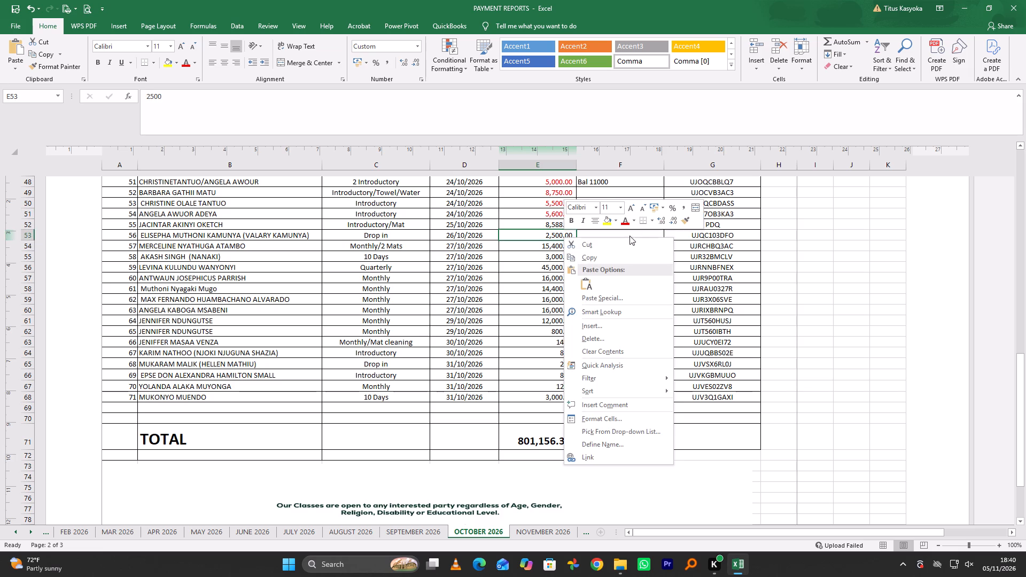
{"action": "left_click", "coordinate": [635, 219]}
{"action": "left_click", "coordinate": [633, 316]}
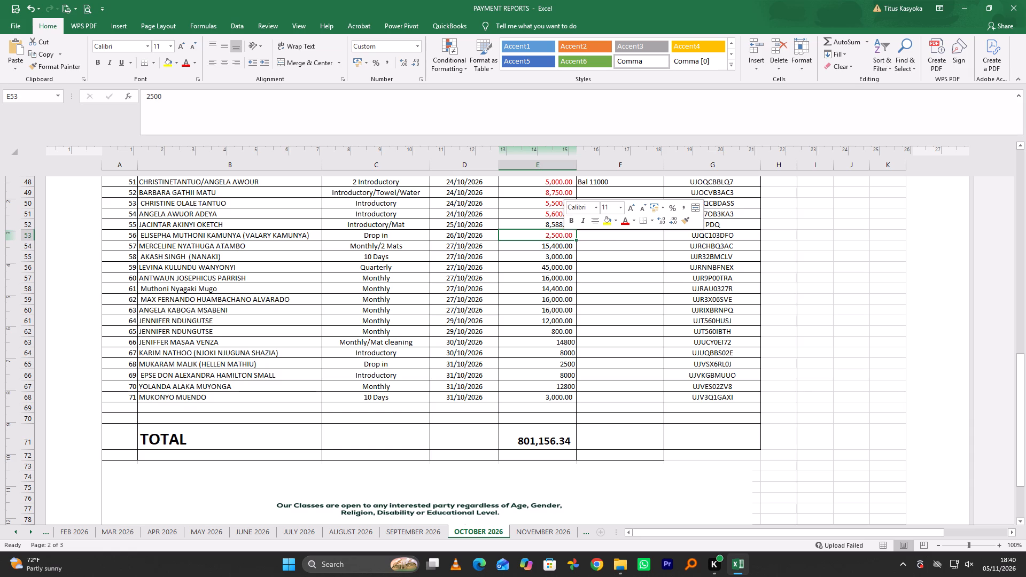
Set the font colour of the 27/10/2026 payment amounts in E54 and E55 to red.
{"action": "right_click", "coordinate": [566, 243]}
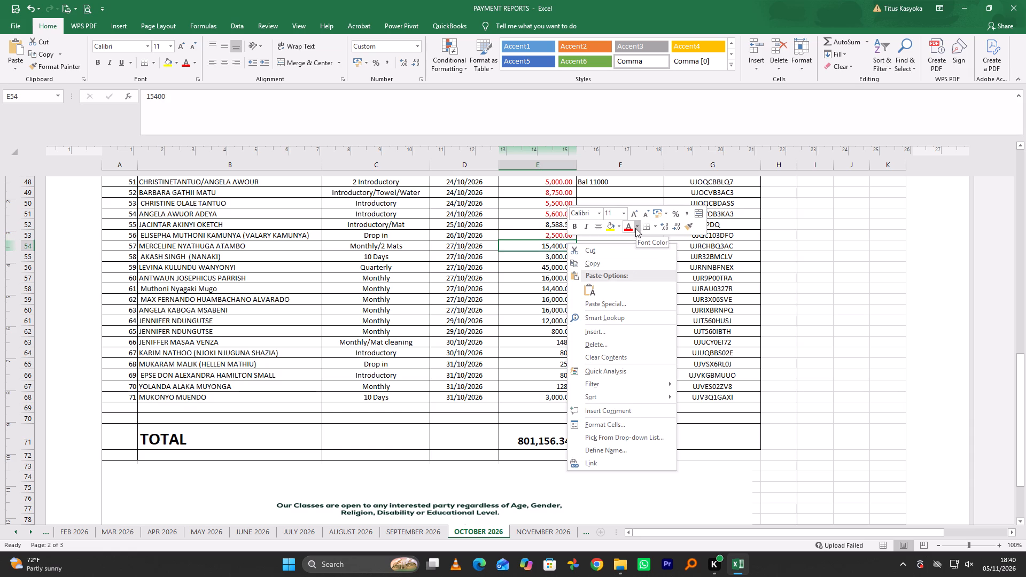
{"action": "left_click", "coordinate": [635, 228]}
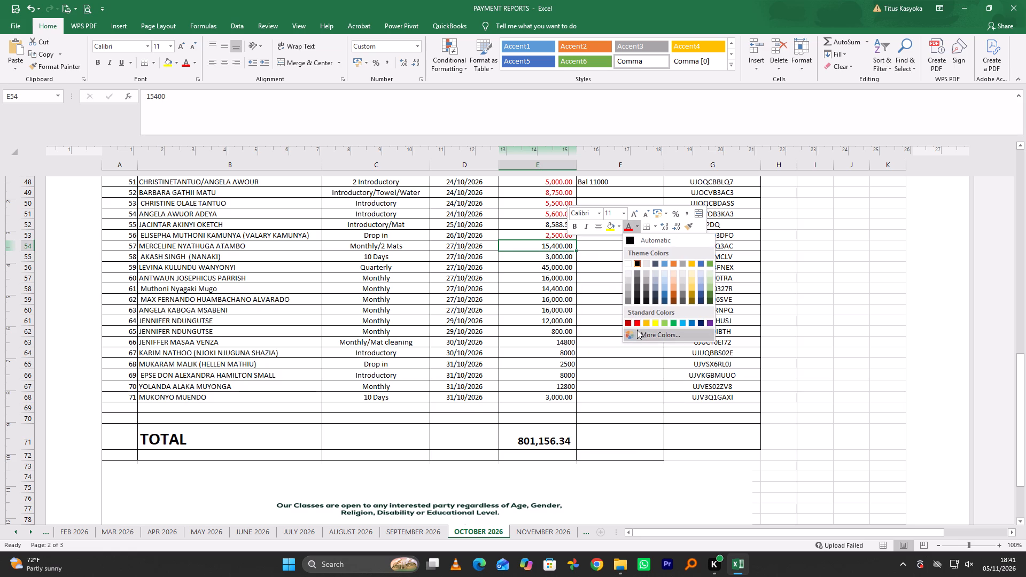
{"action": "left_click", "coordinate": [638, 321]}
{"action": "left_click", "coordinate": [628, 363]}
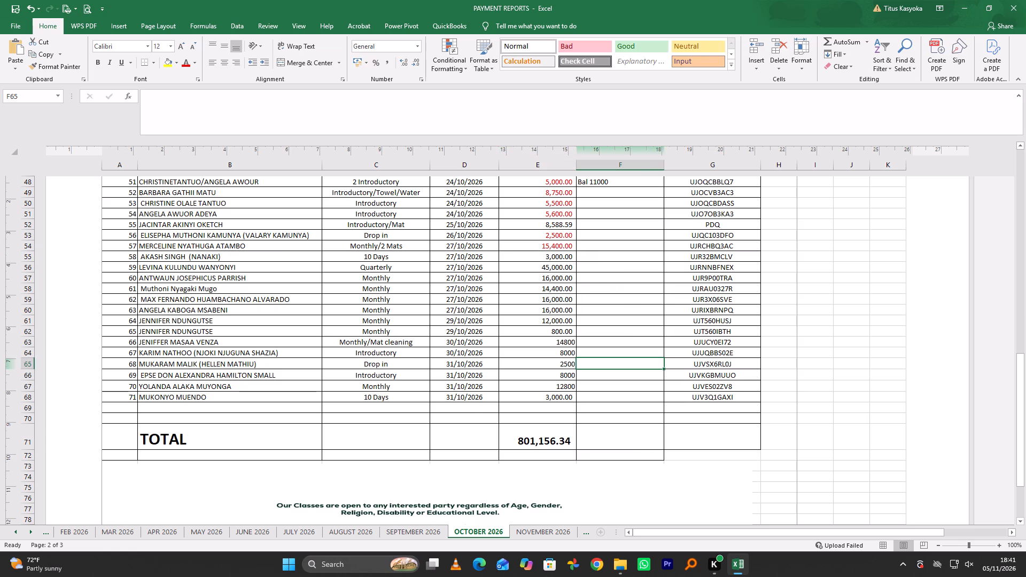
{"action": "right_click", "coordinate": [558, 258]}
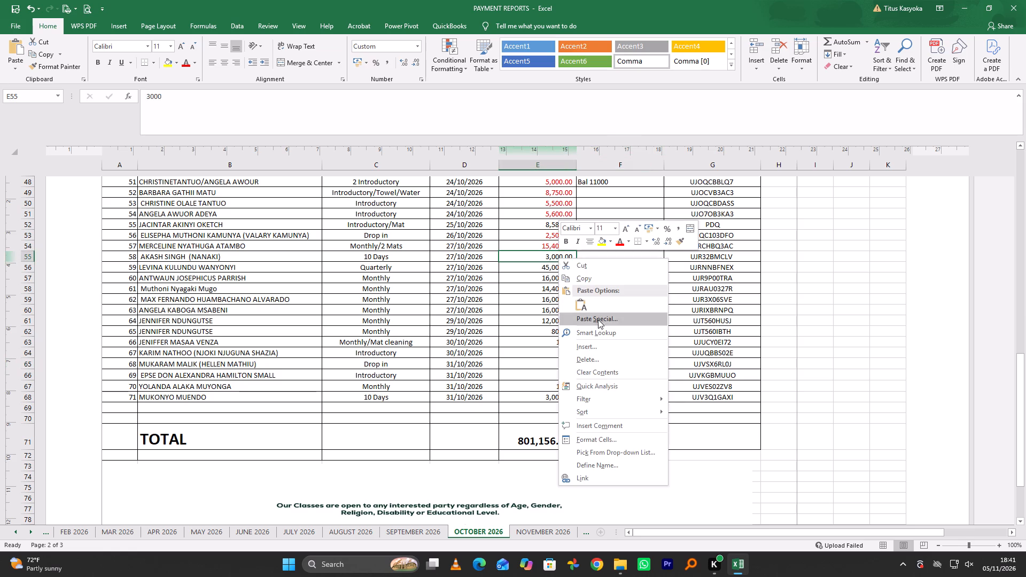
{"action": "left_click", "coordinate": [629, 241]}
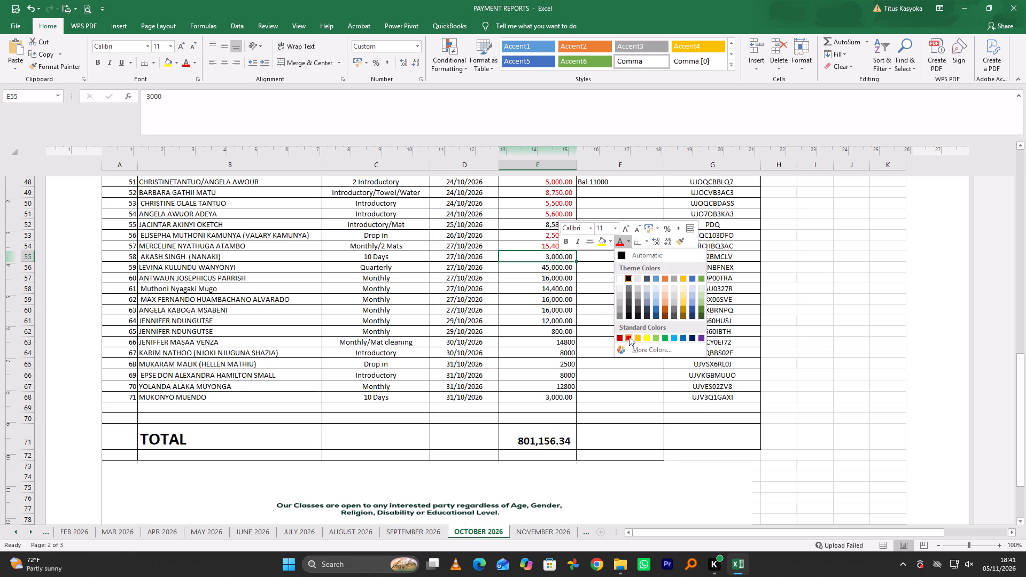
{"action": "left_click", "coordinate": [629, 337]}
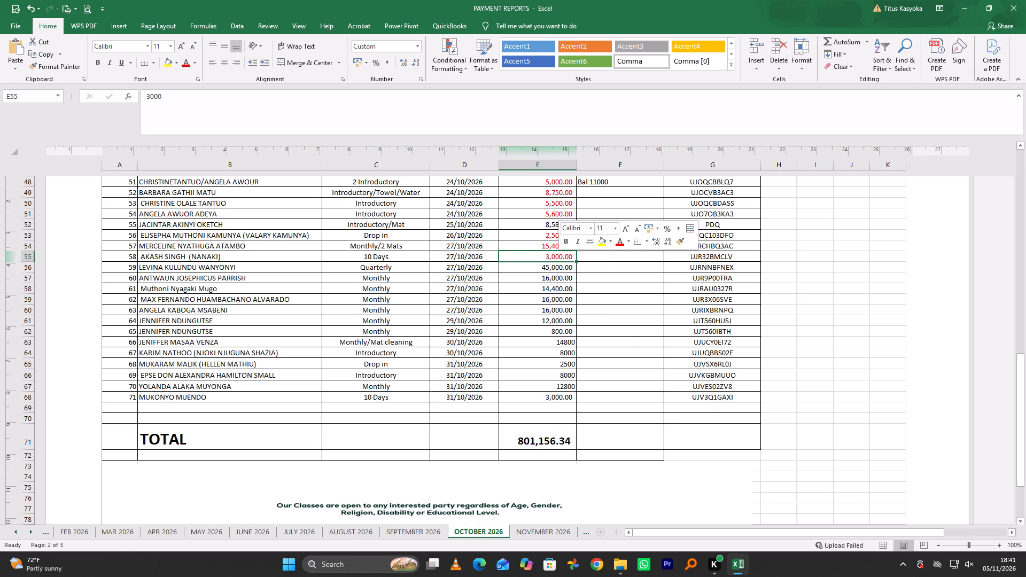
{"action": "left_click", "coordinate": [619, 306]}
Change the 25/10/2026 PDQ payment amount in E52 to 8588.60.
{"action": "double_click", "coordinate": [572, 223]}
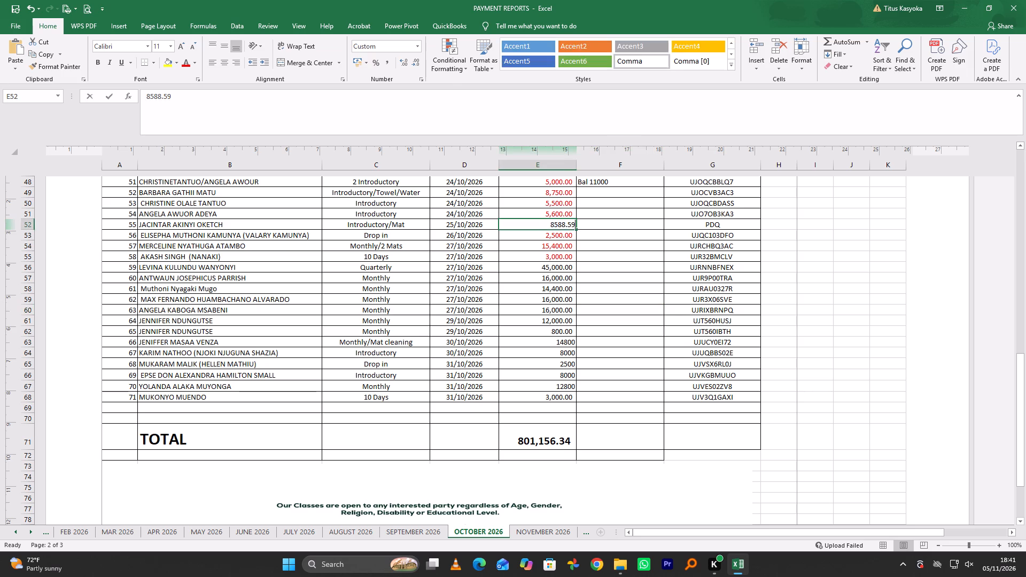
{"action": "key", "text": "Right"}
{"action": "key", "text": "BackSpace"}
{"action": "key", "text": "BackSpace"}
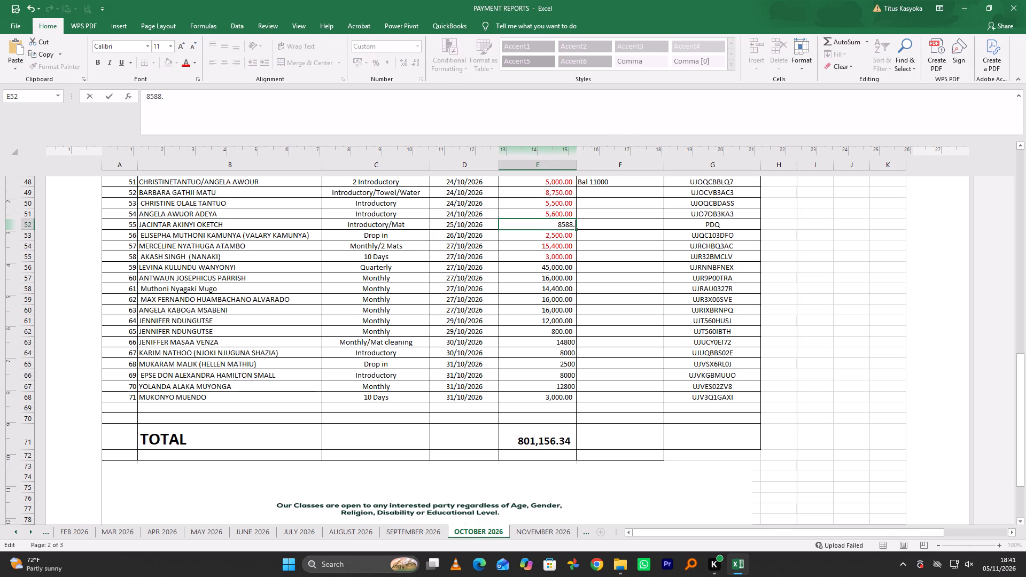
{"action": "type", "text": "60"}
{"action": "left_click", "coordinate": [626, 279]}
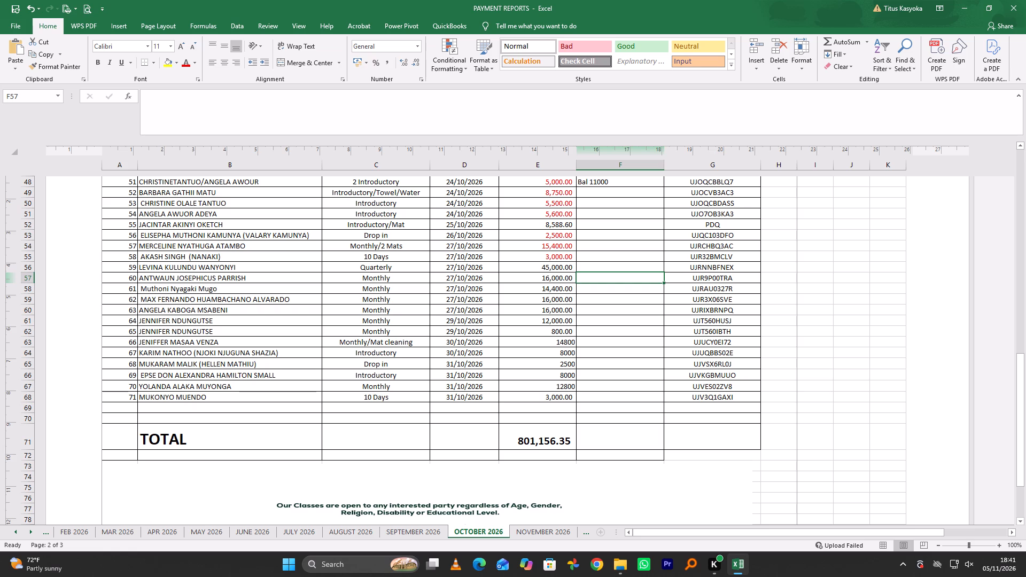
Set the font colour of the PDQ payment amount in E52 to red.
{"action": "right_click", "coordinate": [559, 224]}
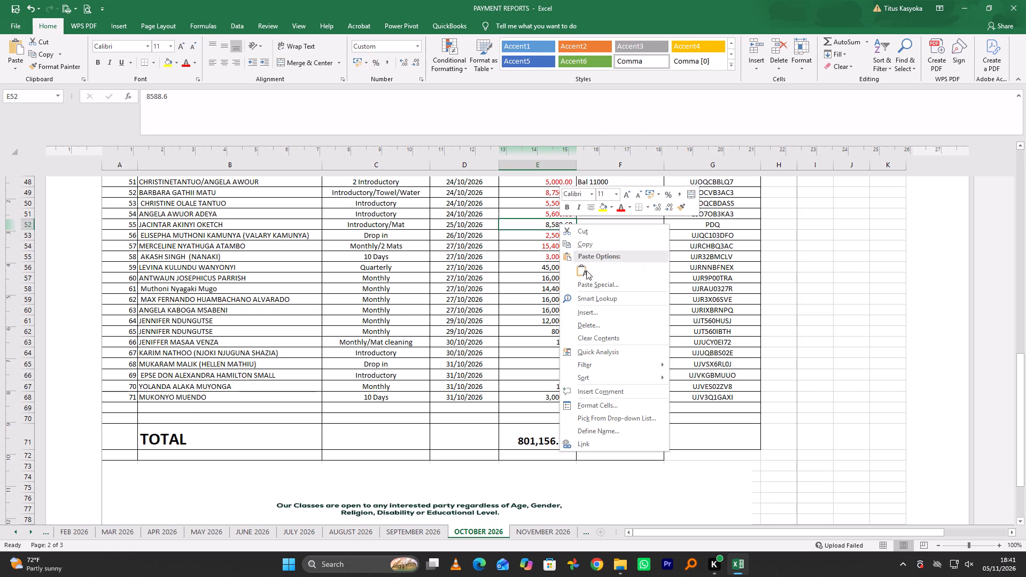
{"action": "left_click", "coordinate": [629, 208]}
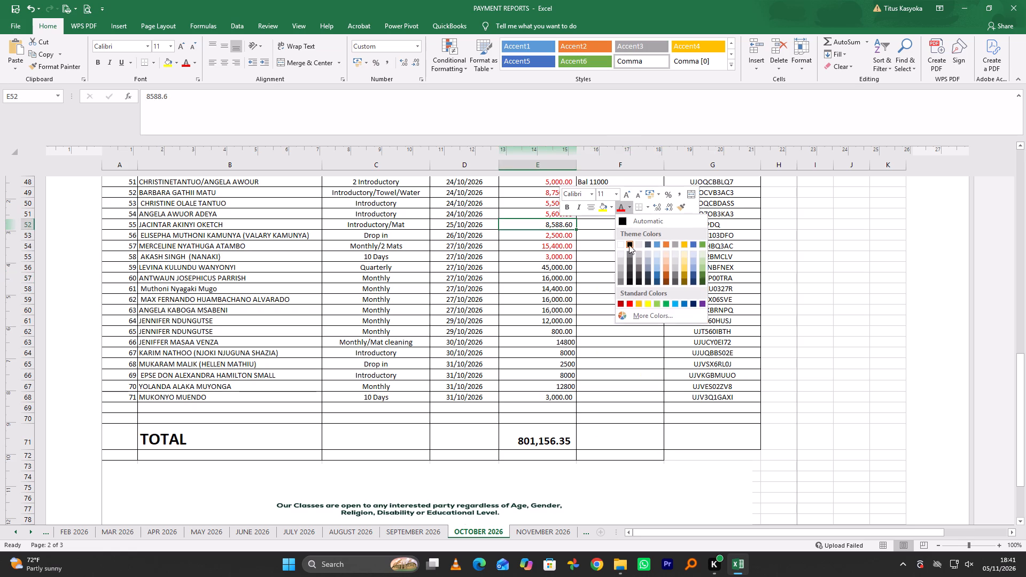
{"action": "left_click", "coordinate": [631, 301]}
{"action": "left_click", "coordinate": [636, 330]}
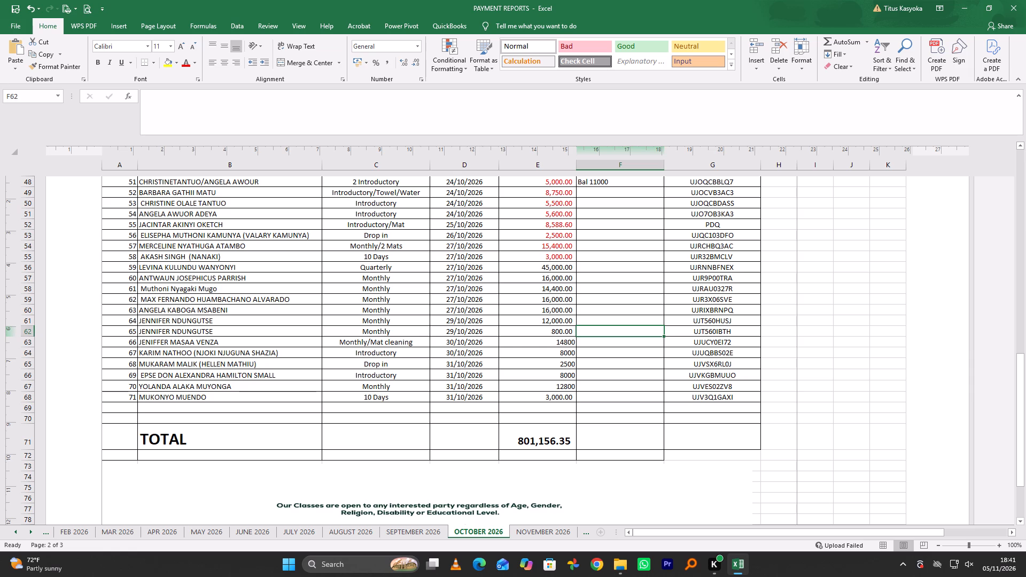
Set the font colour of the quarterly payment amount in E56 and the monthly amount in E57 to red.
{"action": "right_click", "coordinate": [556, 269]}
{"action": "right_click", "coordinate": [556, 269]}
{"action": "right_click", "coordinate": [564, 267]}
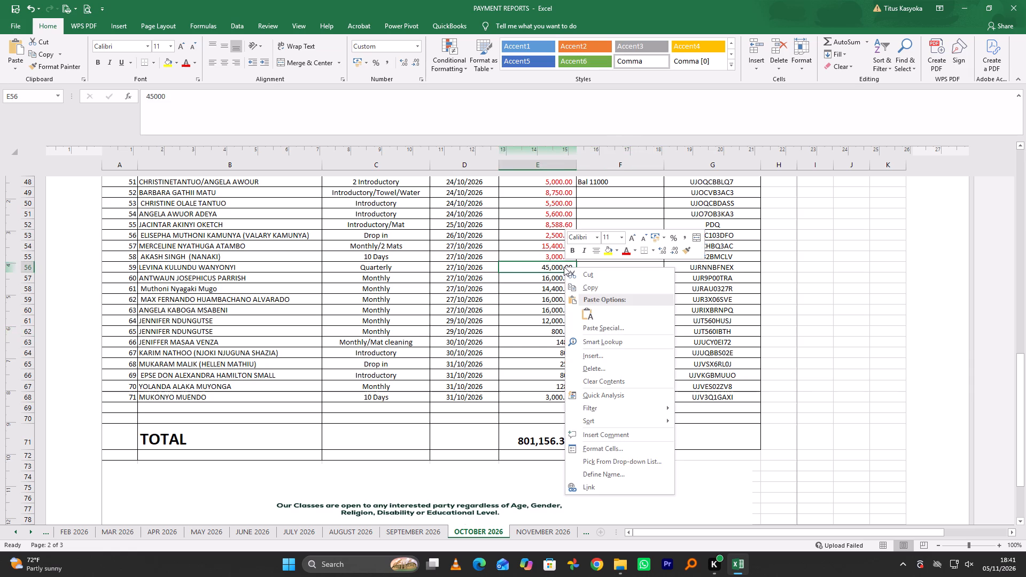
{"action": "left_click", "coordinate": [634, 249]}
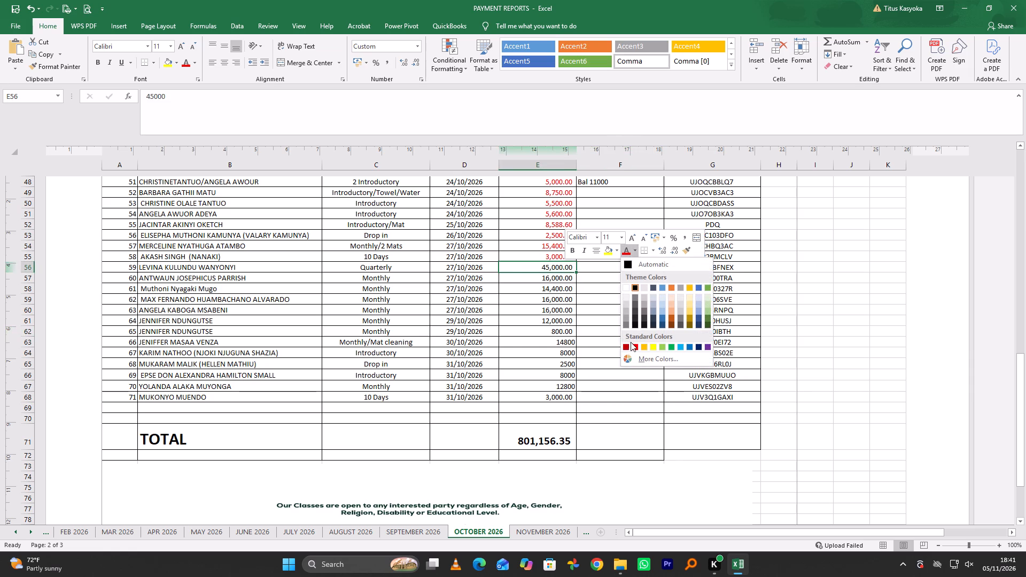
{"action": "left_click", "coordinate": [633, 346]}
{"action": "left_click", "coordinate": [624, 359]}
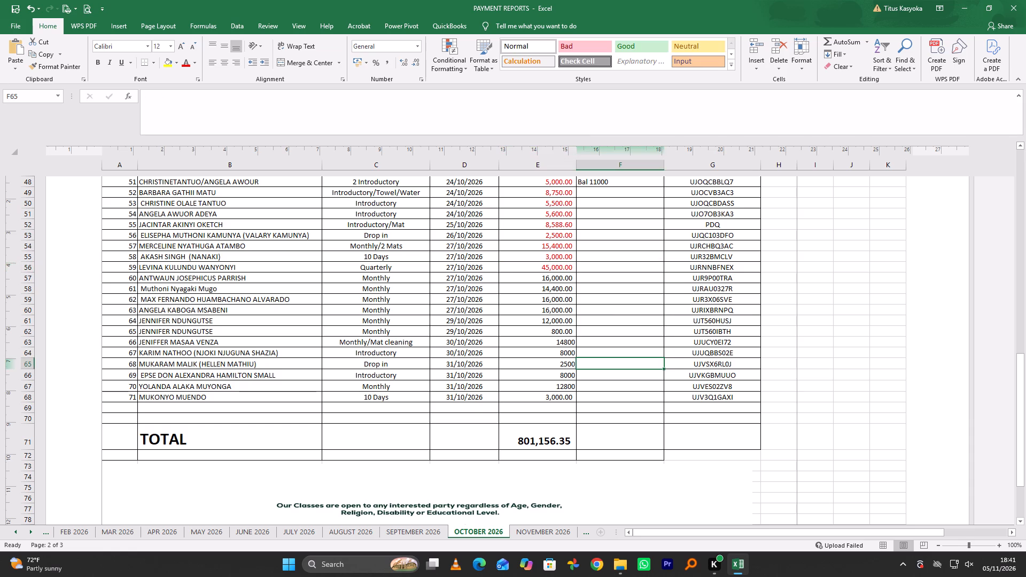
{"action": "right_click", "coordinate": [563, 278]}
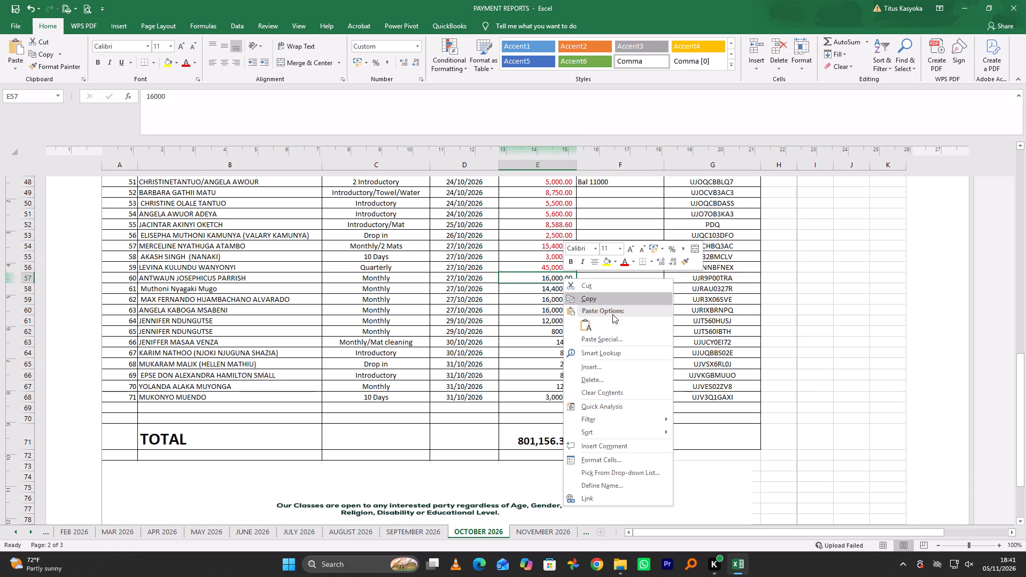
{"action": "left_click", "coordinate": [633, 260]}
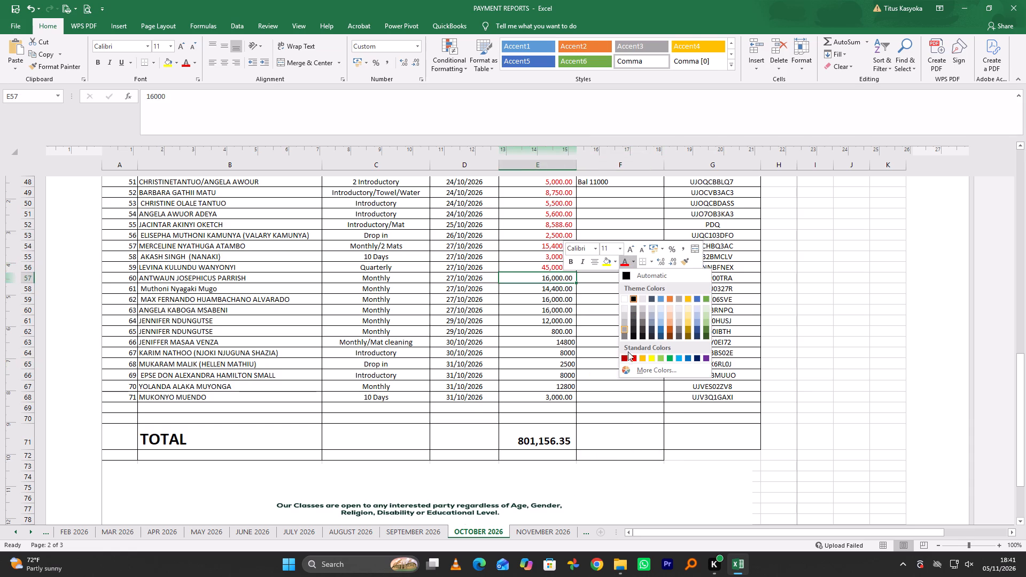
{"action": "left_click", "coordinate": [634, 356]}
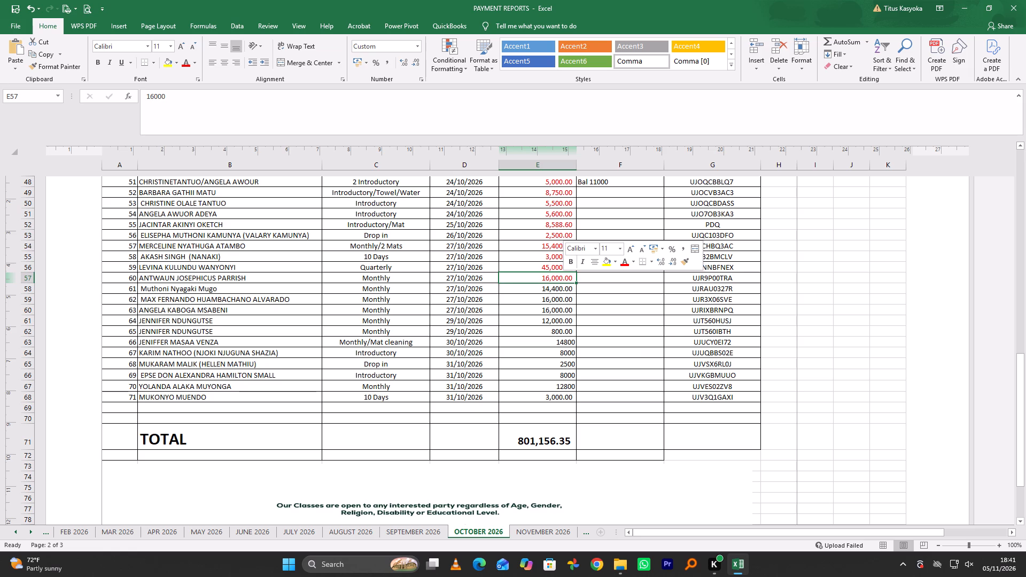
Set the font colour of the 27/10/2026 monthly payment amounts in E58, E59 and E60 to red.
{"action": "right_click", "coordinate": [558, 291]}
{"action": "left_click", "coordinate": [630, 275]}
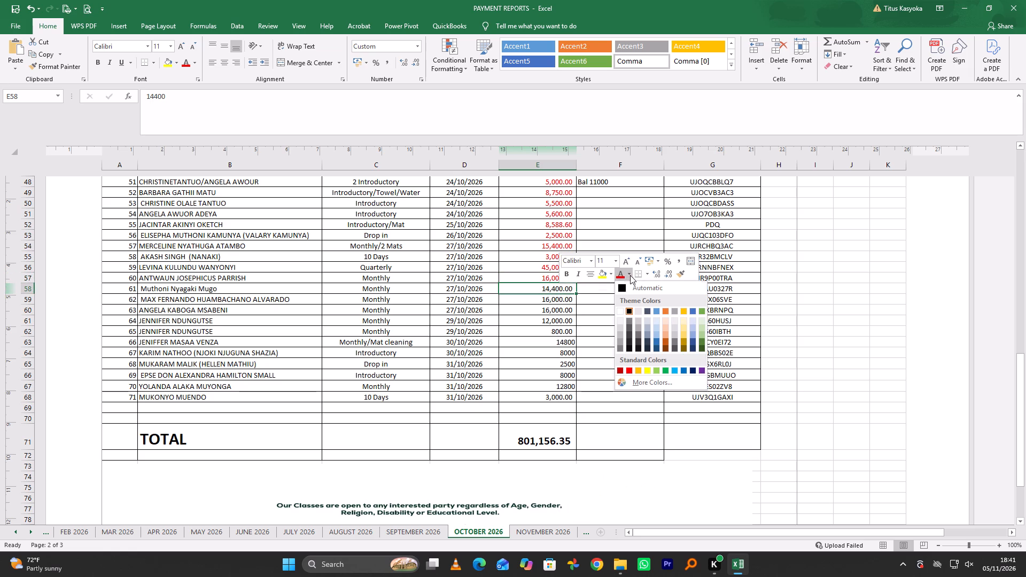
{"action": "left_click", "coordinate": [630, 371]}
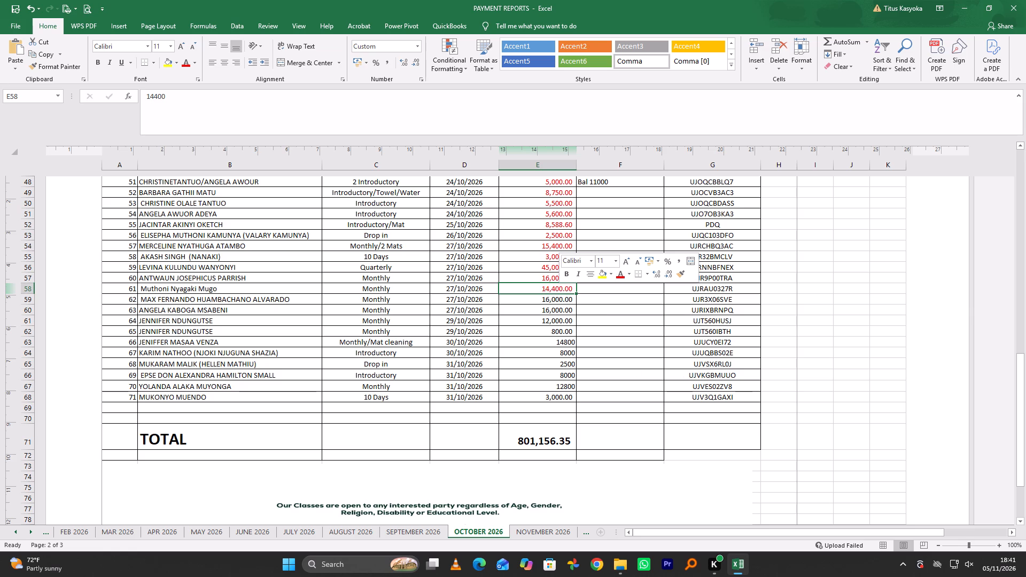
{"action": "left_click", "coordinate": [629, 369]}
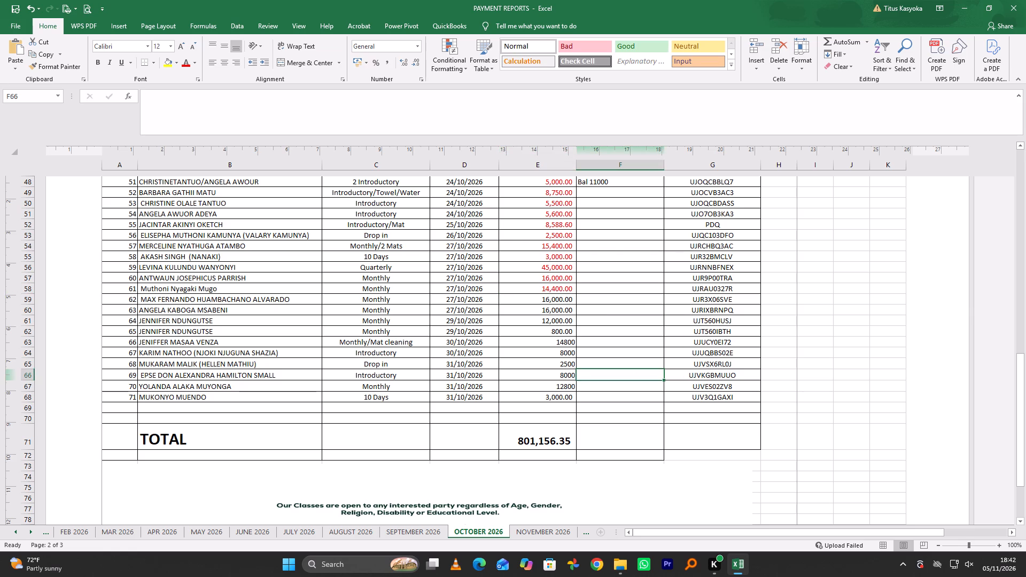
{"action": "right_click", "coordinate": [560, 300]}
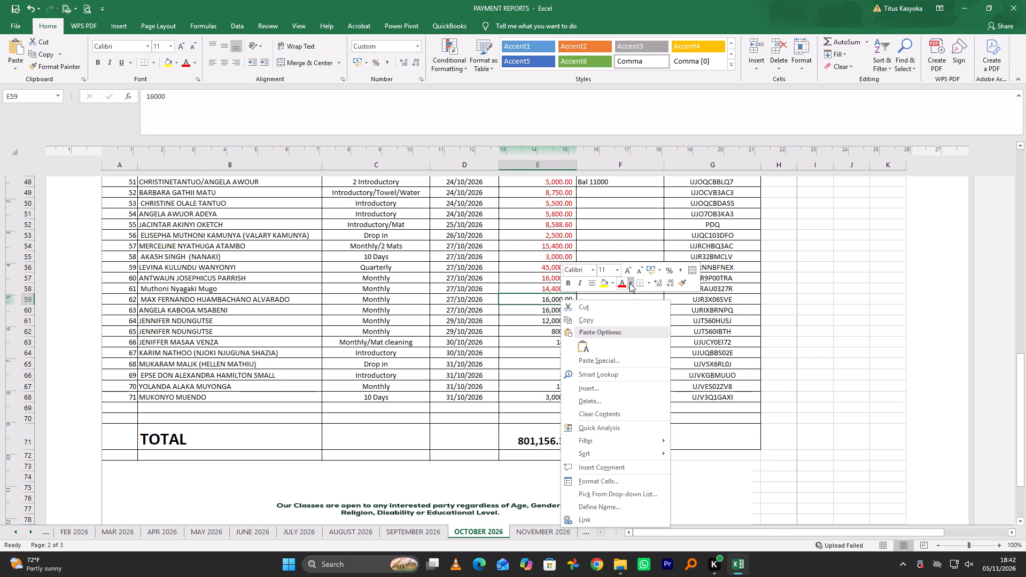
{"action": "left_click", "coordinate": [629, 283]}
{"action": "left_click", "coordinate": [632, 380]}
{"action": "left_click", "coordinate": [631, 384]}
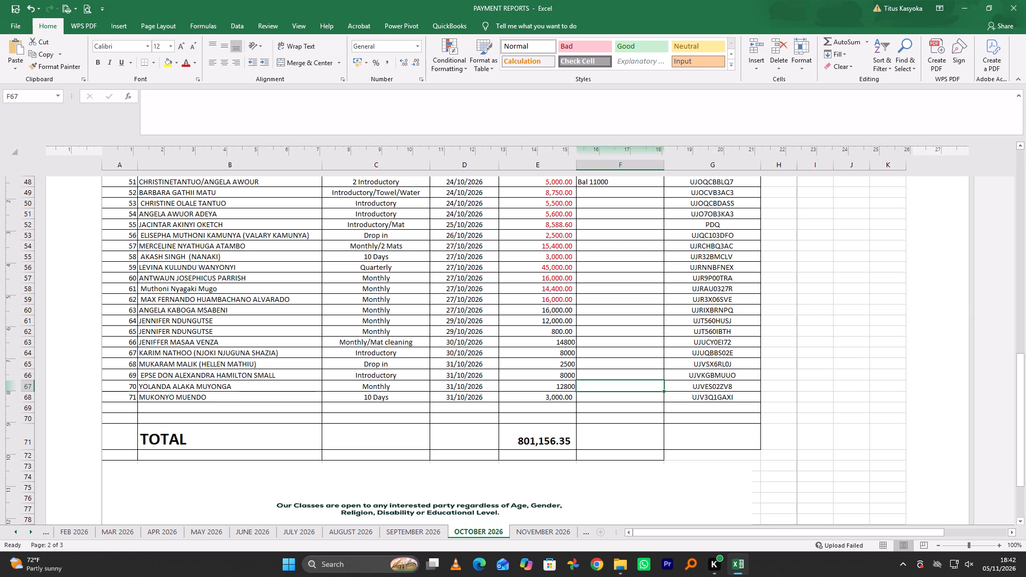
{"action": "right_click", "coordinate": [564, 314]}
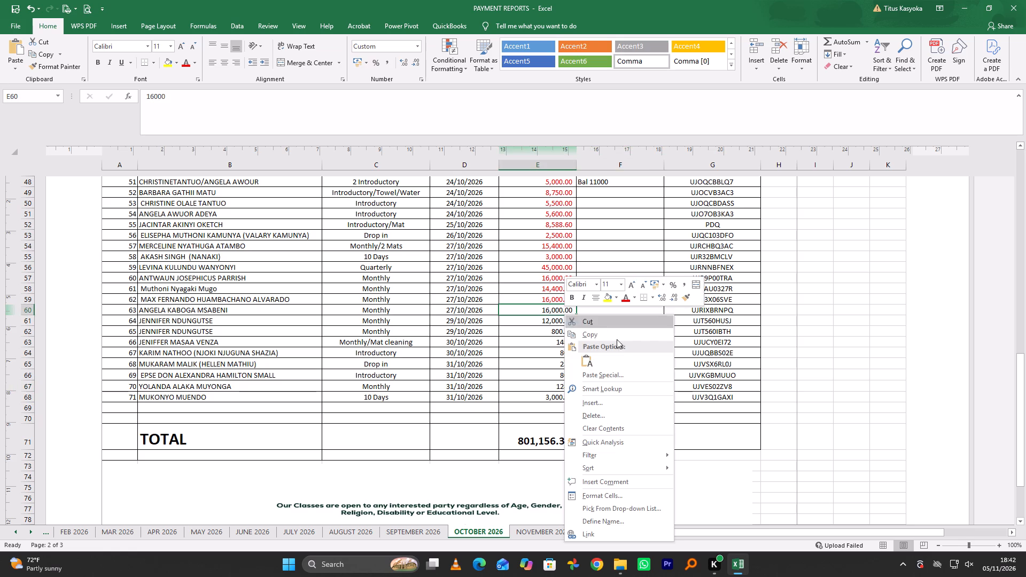
{"action": "left_click", "coordinate": [636, 295]}
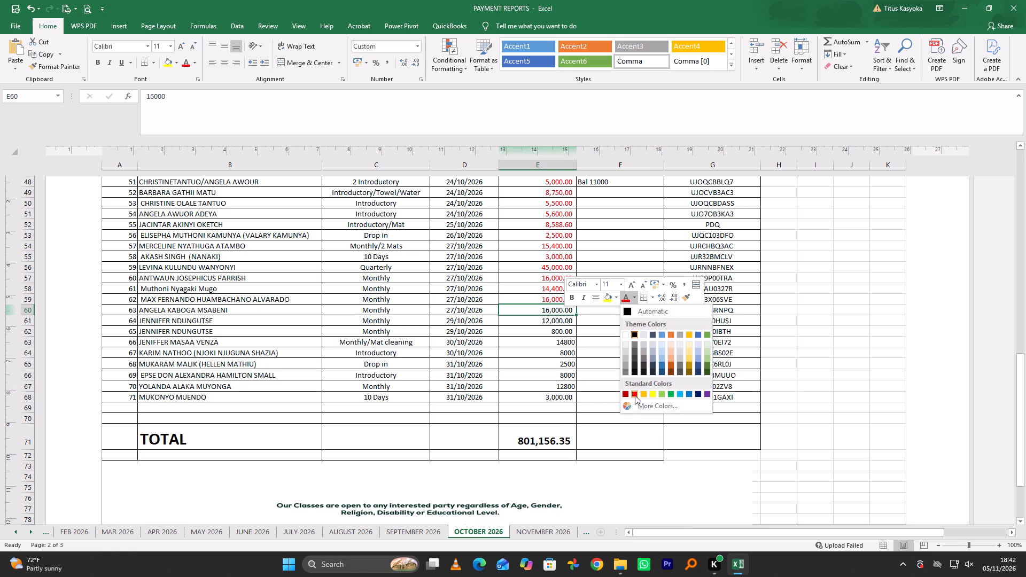
{"action": "left_click", "coordinate": [636, 393]}
{"action": "left_click", "coordinate": [640, 387]}
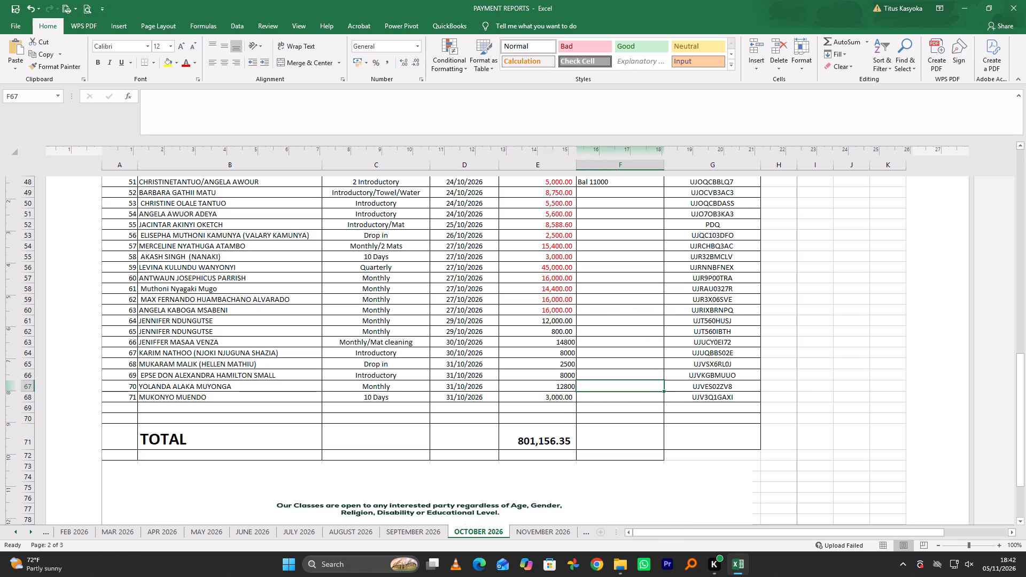
Set the font colour of the 29/10/2026 monthly payment amount in E61 to red.
{"action": "right_click", "coordinate": [560, 323]}
{"action": "left_click", "coordinate": [630, 350]}
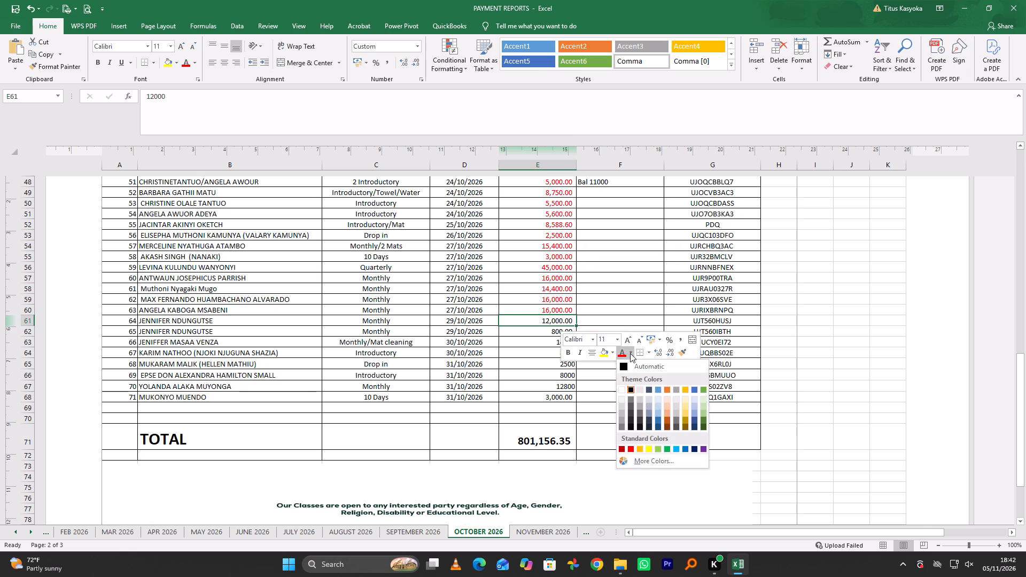
{"action": "left_click", "coordinate": [631, 447]}
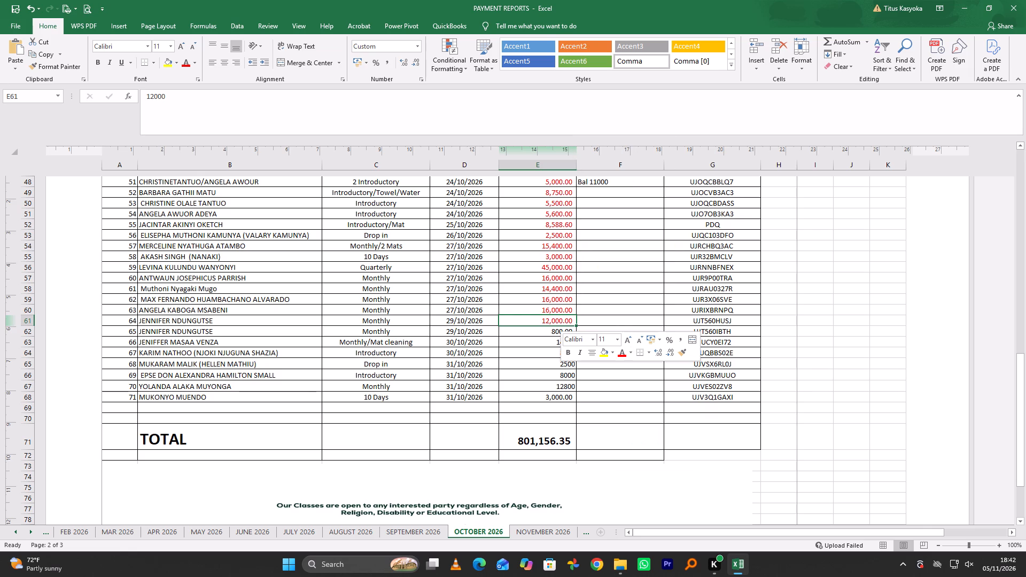
{"action": "left_click", "coordinate": [617, 318]}
Set the font colour of the payment amounts in E62 and E63 to red together.
{"action": "left_click_drag", "start_coordinate": [568, 331], "coordinate": [568, 336]}
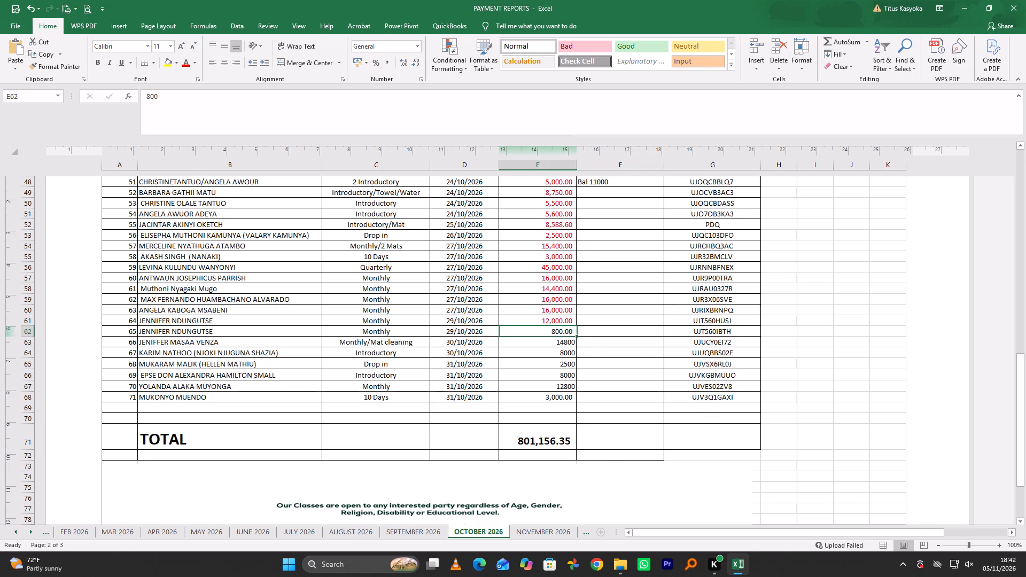
{"action": "left_click_drag", "start_coordinate": [568, 336], "coordinate": [569, 342]}
{"action": "right_click", "coordinate": [570, 341]}
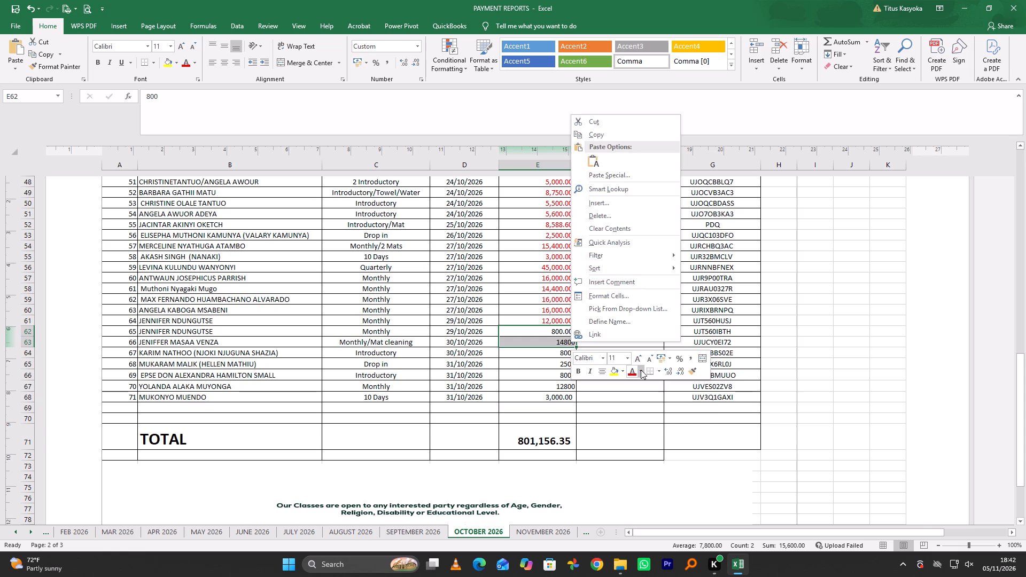
{"action": "left_click", "coordinate": [641, 370]}
{"action": "left_click", "coordinate": [641, 467]}
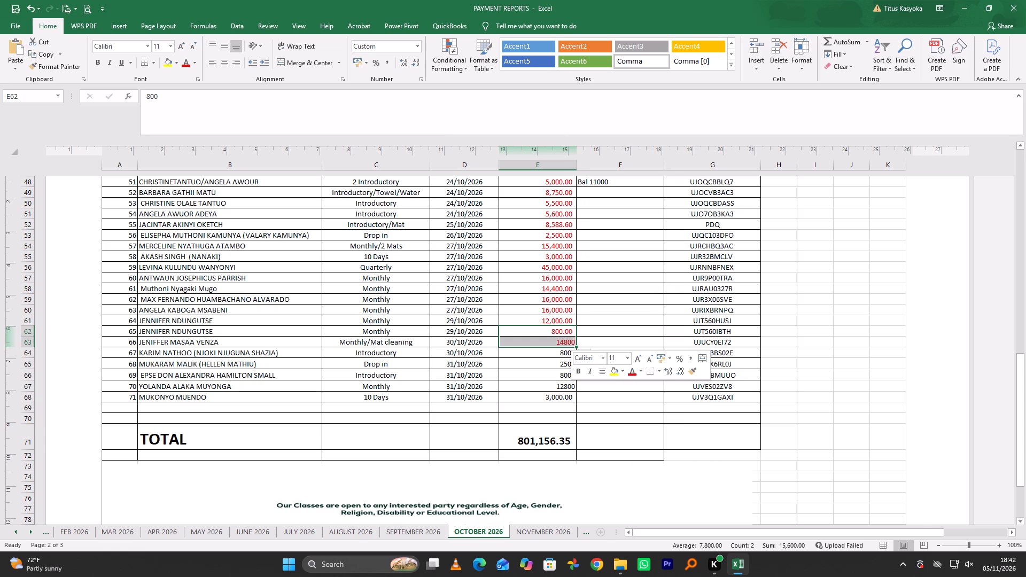
Set the font colour of the payment amounts in E64, E66 and E65 to red, one cell at a time.
{"action": "left_click", "coordinate": [646, 415]}
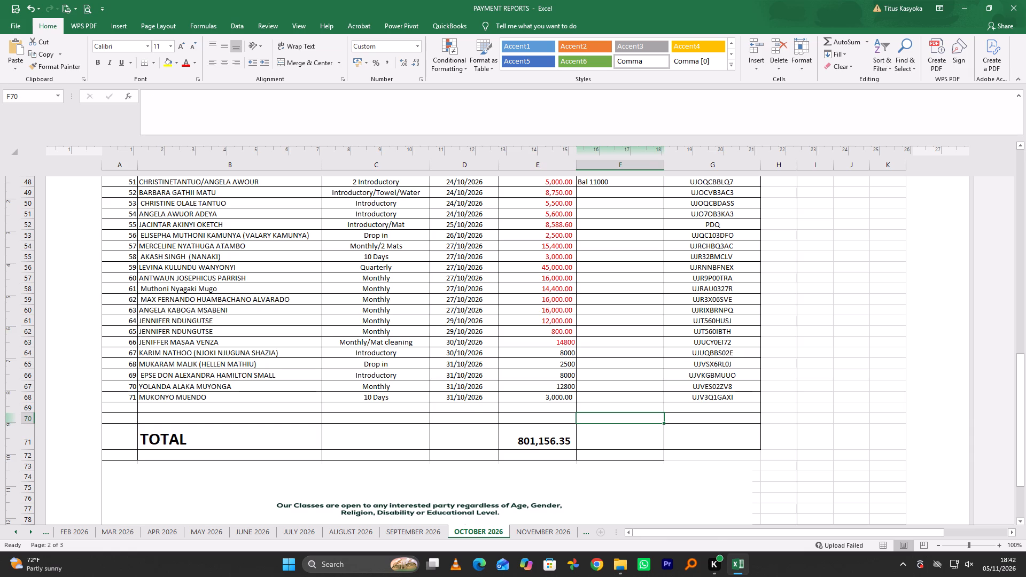
{"action": "right_click", "coordinate": [564, 355]}
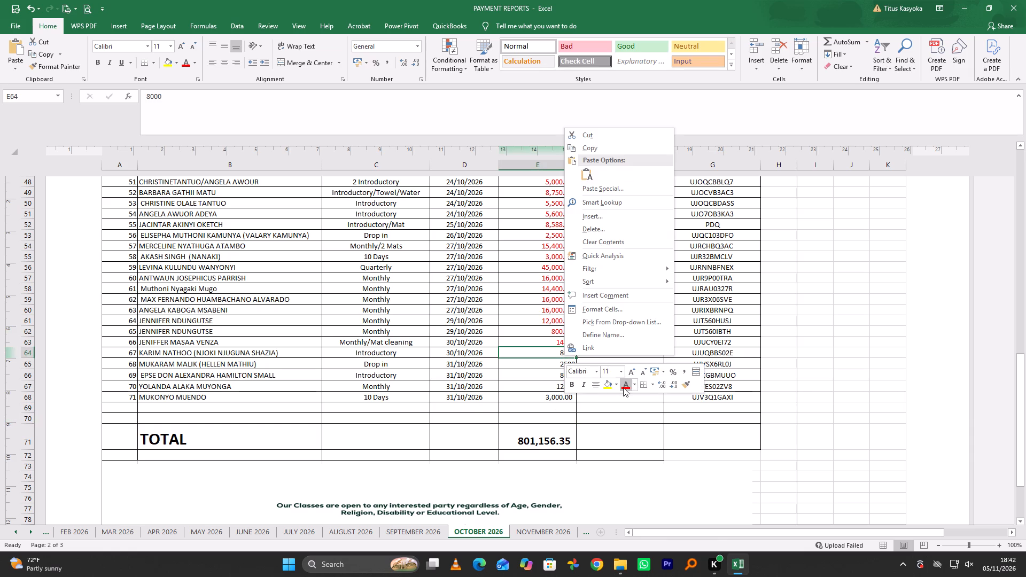
{"action": "left_click", "coordinate": [636, 385]}
{"action": "left_click", "coordinate": [634, 480]}
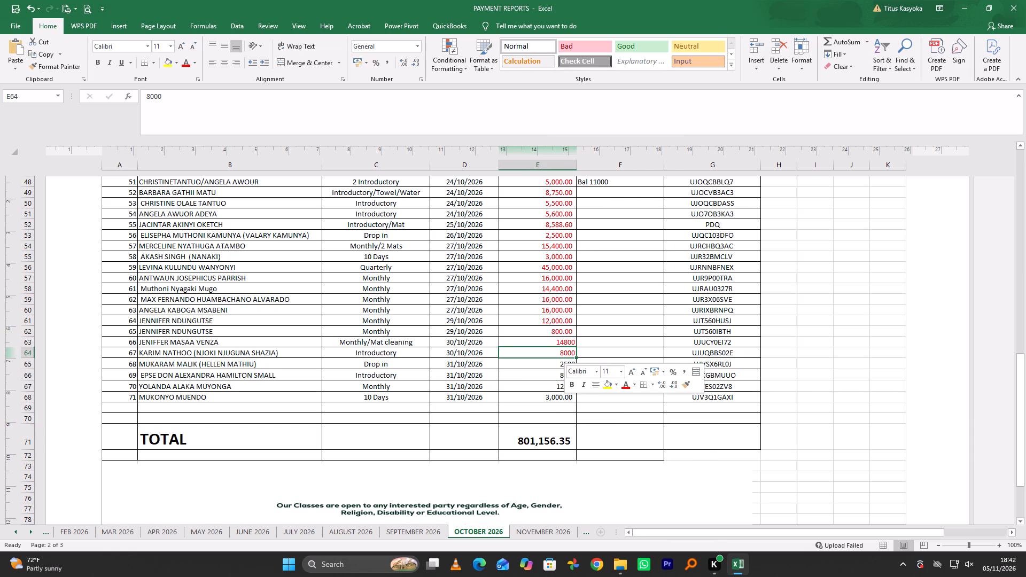
{"action": "left_click", "coordinate": [536, 379]}
{"action": "right_click", "coordinate": [564, 376]}
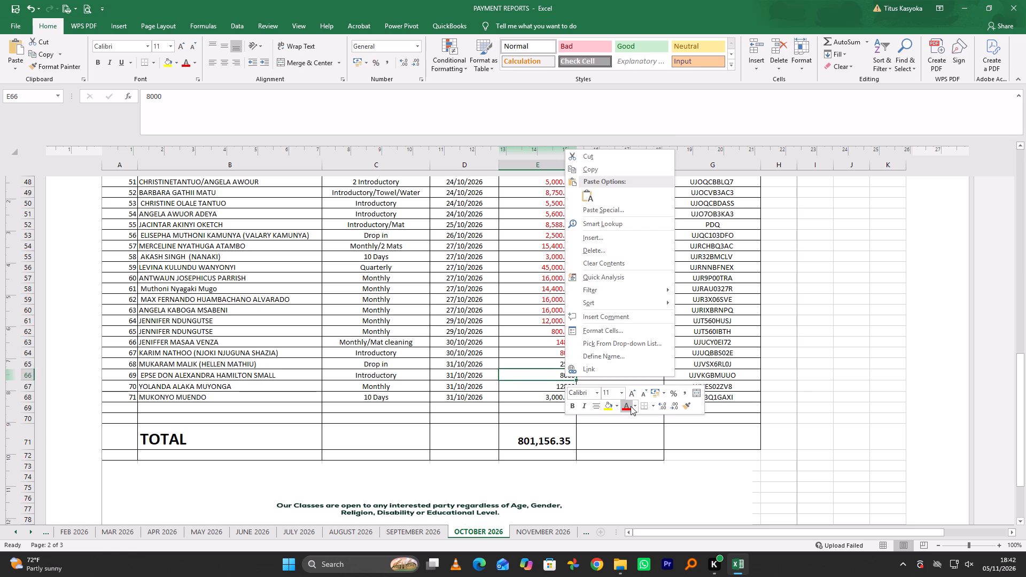
{"action": "left_click", "coordinate": [633, 405]}
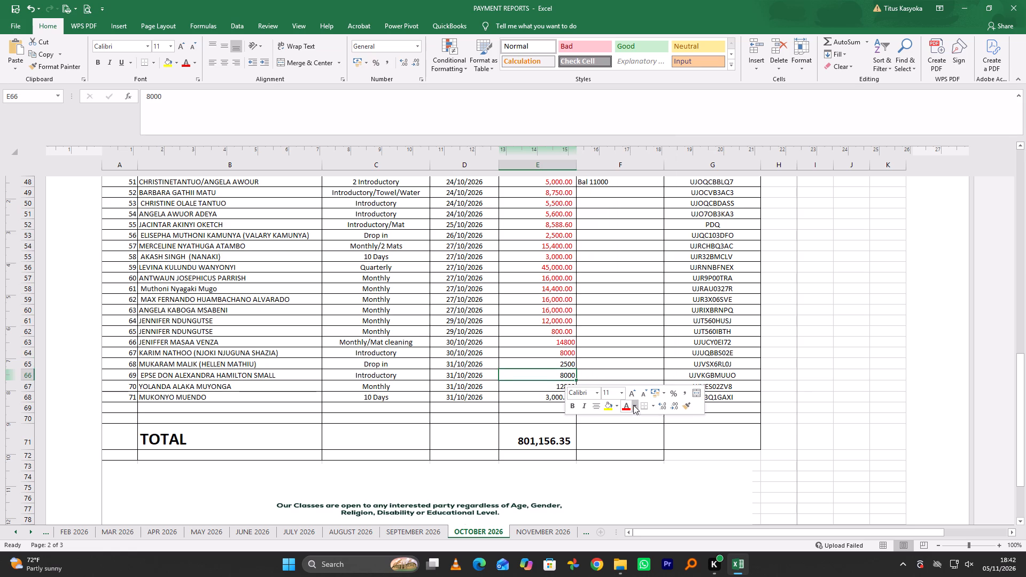
{"action": "left_click", "coordinate": [635, 500]}
{"action": "right_click", "coordinate": [555, 365]}
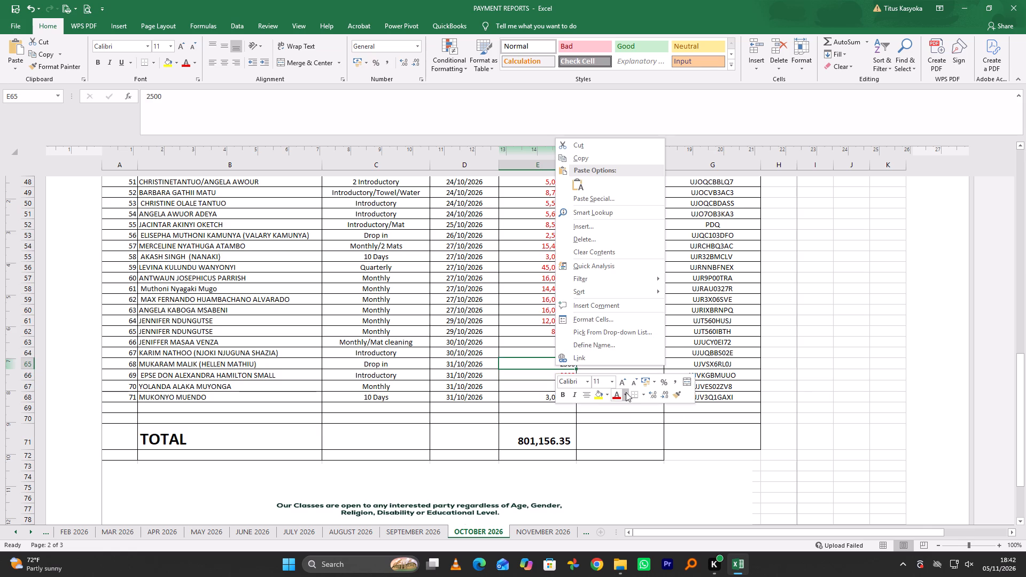
{"action": "left_click", "coordinate": [624, 396]}
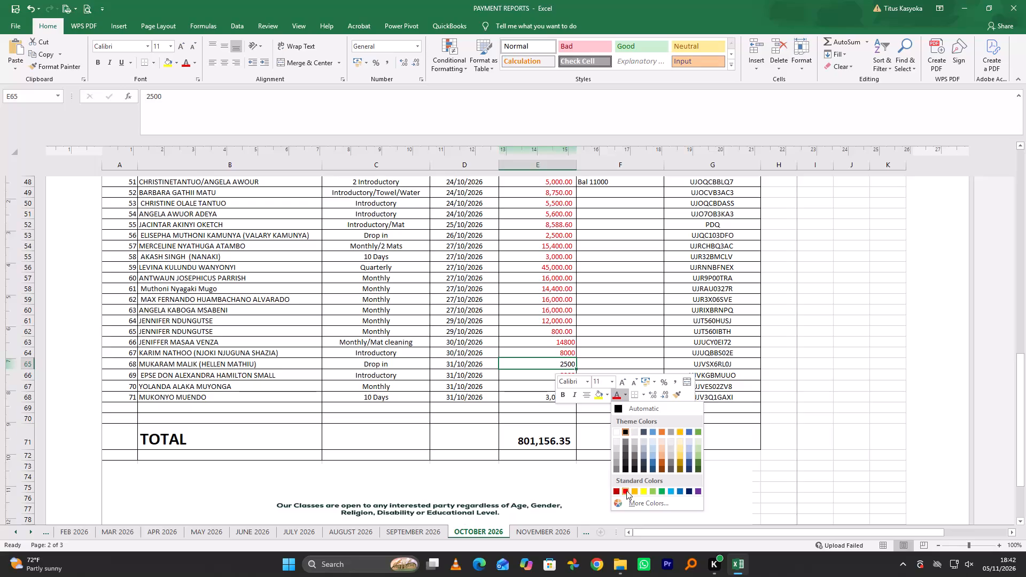
{"action": "left_click", "coordinate": [626, 490]}
{"action": "left_click", "coordinate": [618, 285]}
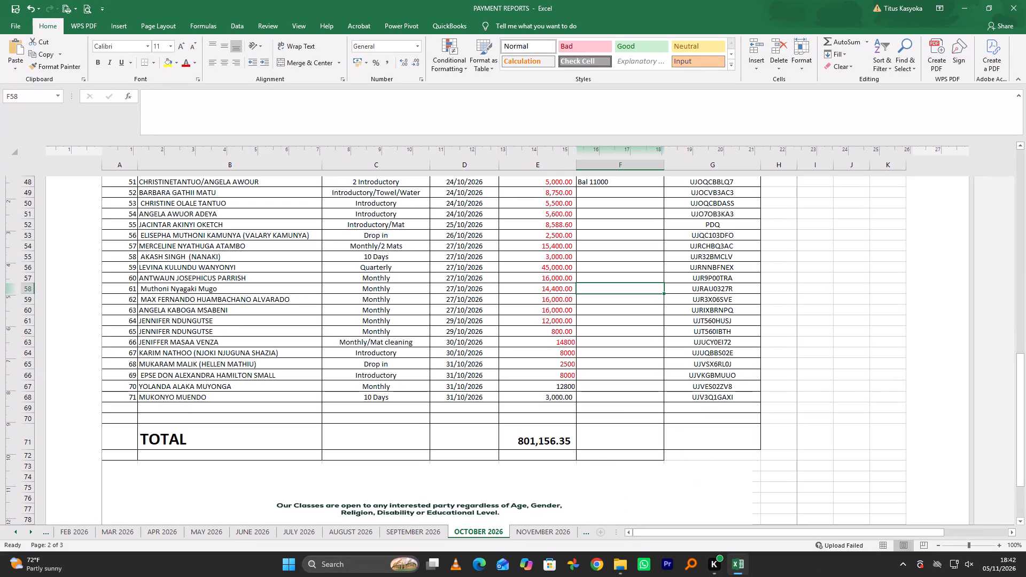
Set the font colour of the 31/10/2026 payment amounts in E67 and E68 to red together.
{"action": "left_click_drag", "start_coordinate": [563, 389], "coordinate": [563, 400]}
{"action": "right_click", "coordinate": [563, 396]}
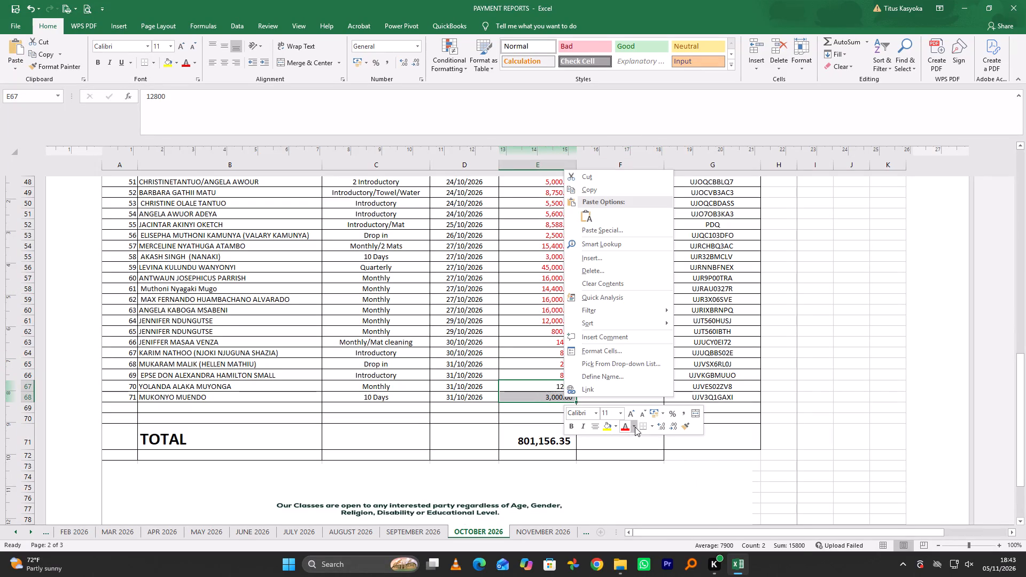
{"action": "left_click", "coordinate": [632, 427]}
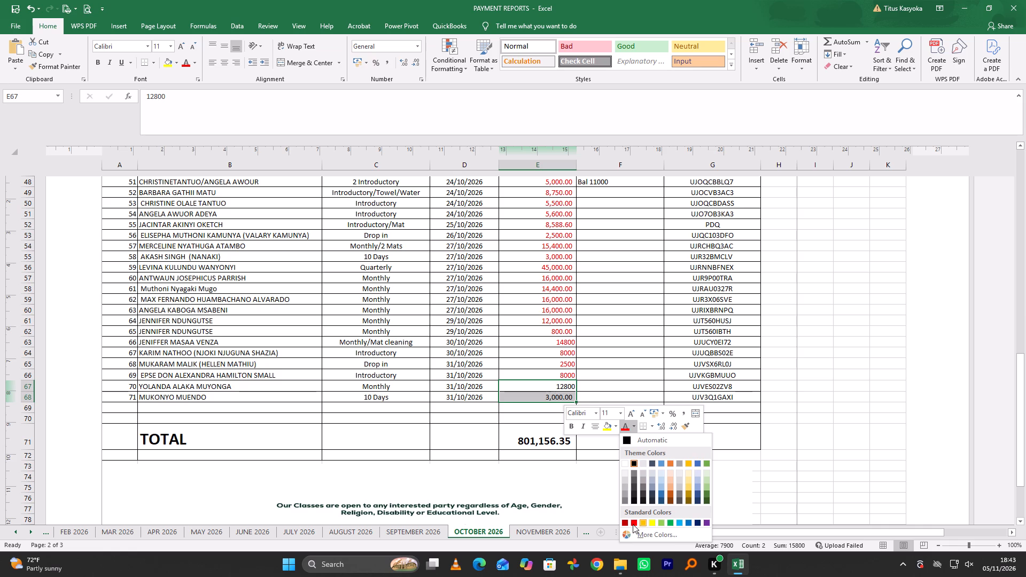
{"action": "left_click", "coordinate": [633, 524]}
{"action": "left_click", "coordinate": [611, 362]}
Set the font colour of the 04/10/2026 Introductory/Mat payment amount in E22 to red.
{"action": "scroll", "coordinate": [608, 293], "scroll_direction": "up", "scroll_amount": 3}
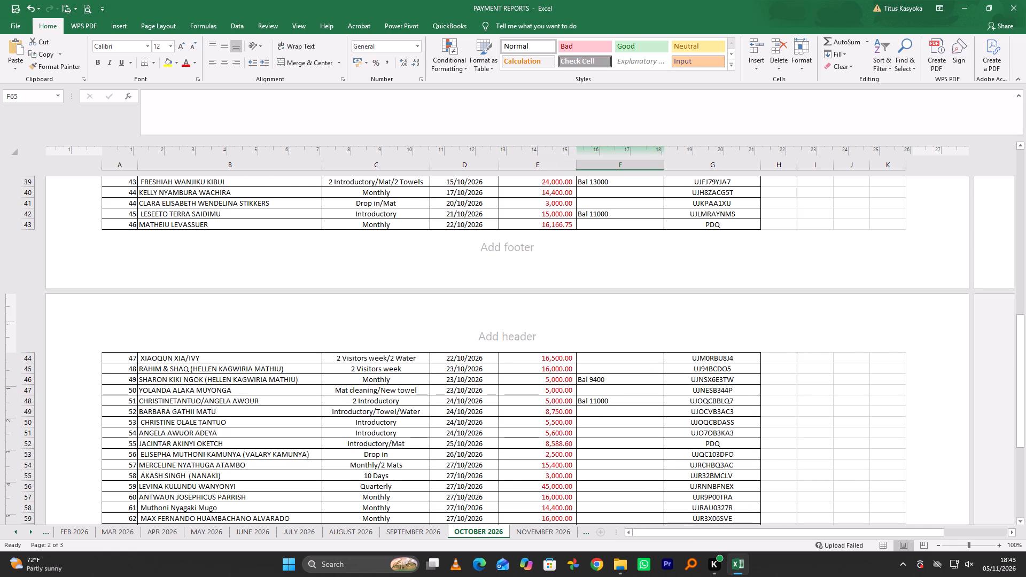
{"action": "scroll", "coordinate": [608, 293], "scroll_direction": "up", "scroll_amount": 5}
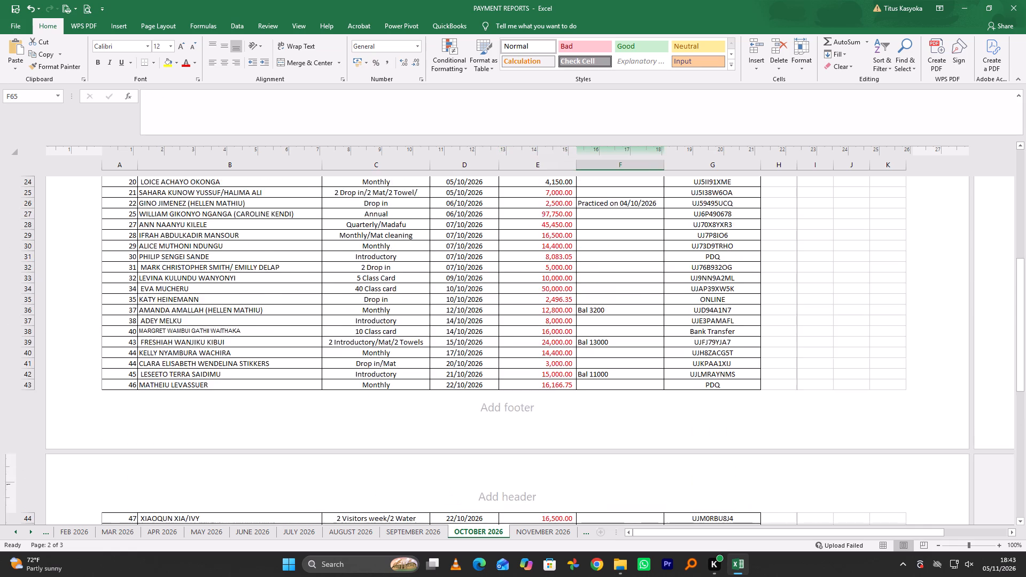
{"action": "scroll", "coordinate": [607, 292], "scroll_direction": "up", "scroll_amount": 3}
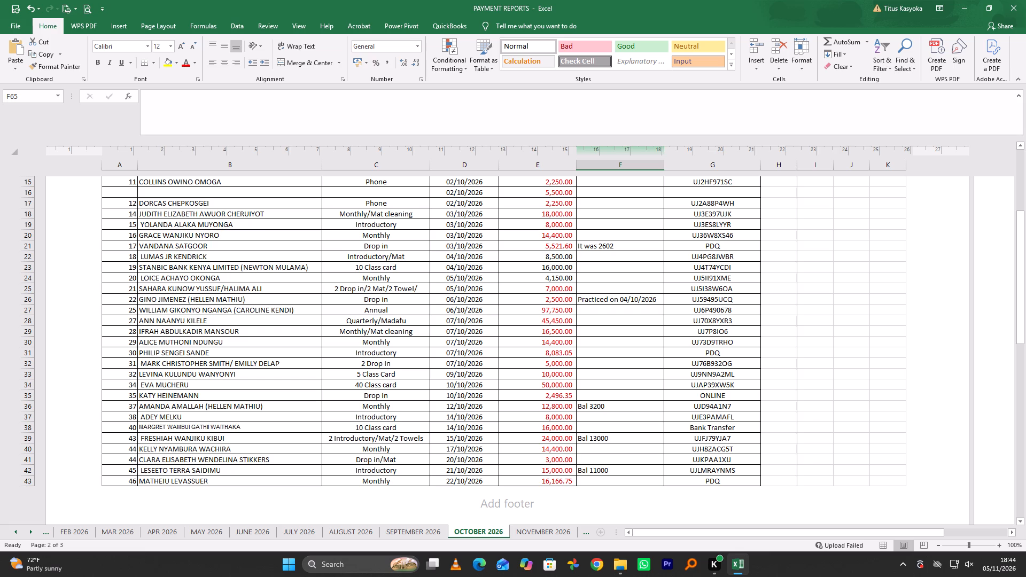
{"action": "right_click", "coordinate": [554, 258]}
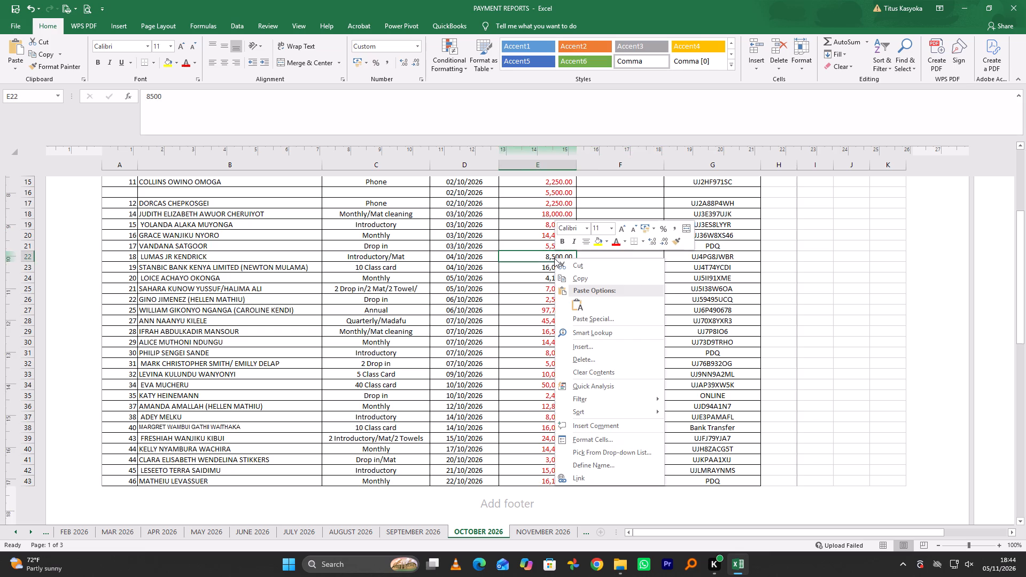
{"action": "left_click", "coordinate": [625, 240]}
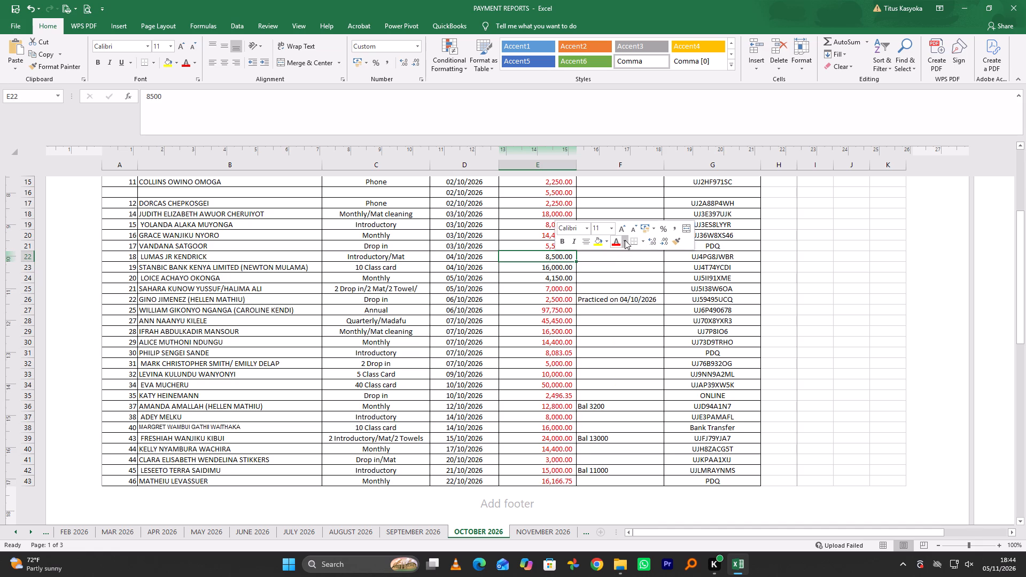
{"action": "left_click", "coordinate": [626, 336]}
Set the font colour of the 10 Class card amount in E23 and the monthly amount in E24 to red.
{"action": "right_click", "coordinate": [557, 270]}
{"action": "right_click", "coordinate": [558, 270]}
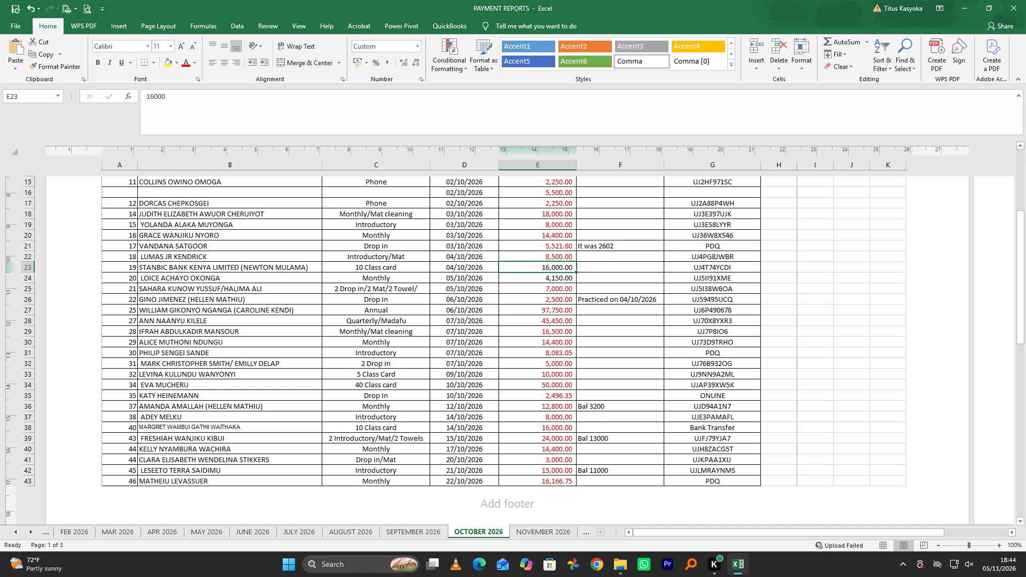
{"action": "right_click", "coordinate": [568, 269]}
{"action": "left_click", "coordinate": [635, 252]}
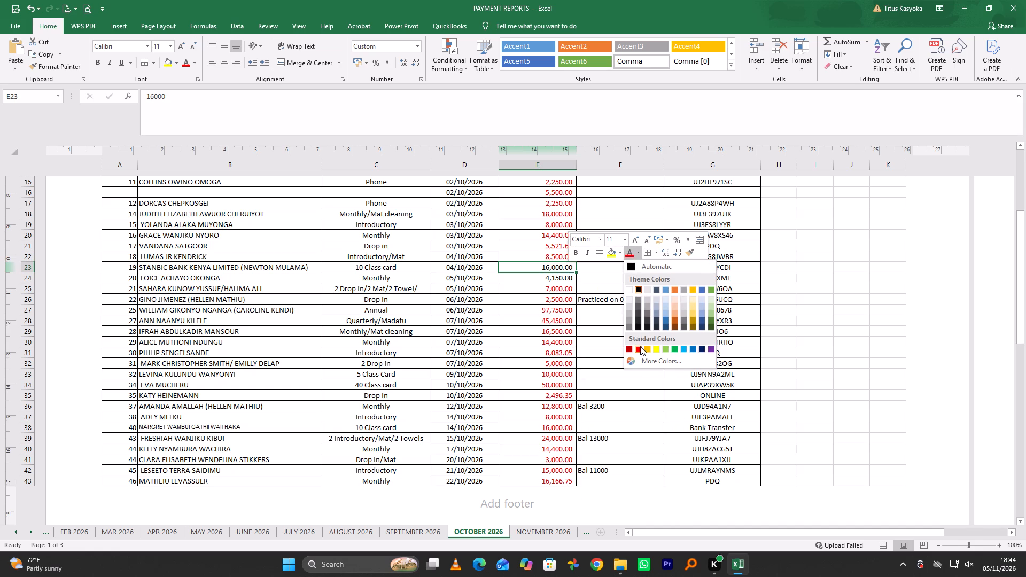
{"action": "left_click", "coordinate": [640, 347]}
{"action": "left_click", "coordinate": [641, 389]}
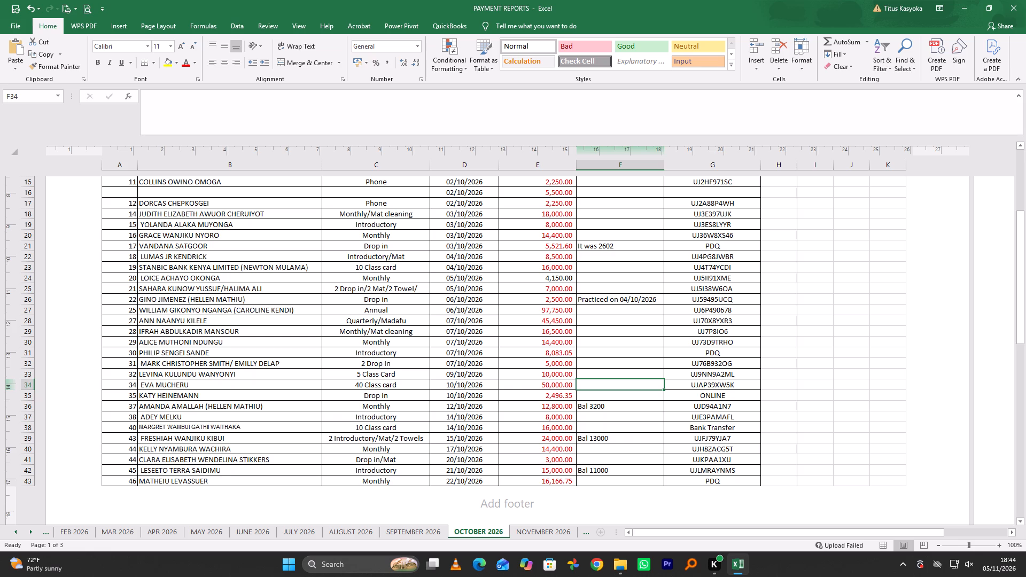
{"action": "right_click", "coordinate": [559, 279]}
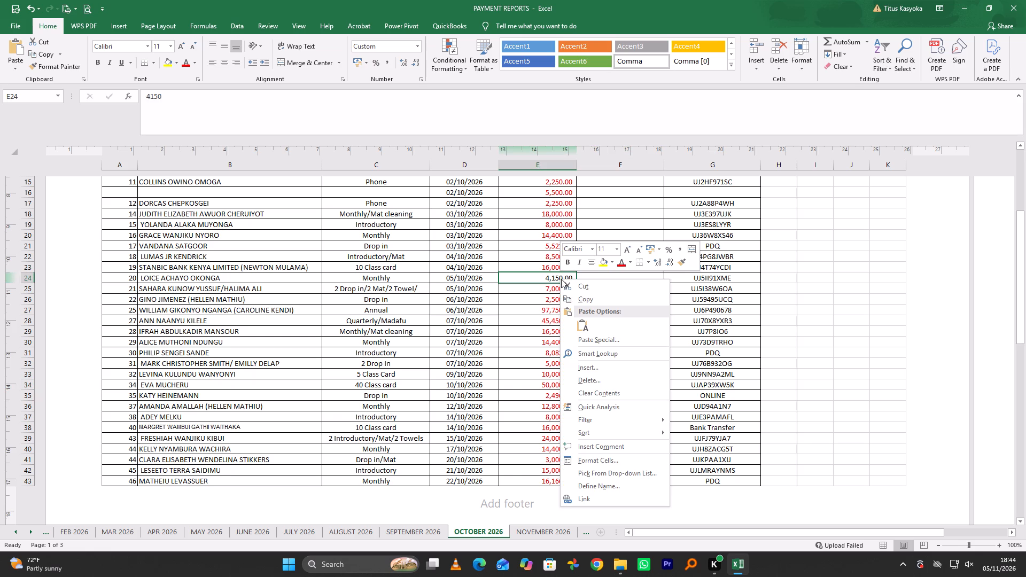
{"action": "left_click", "coordinate": [628, 261]}
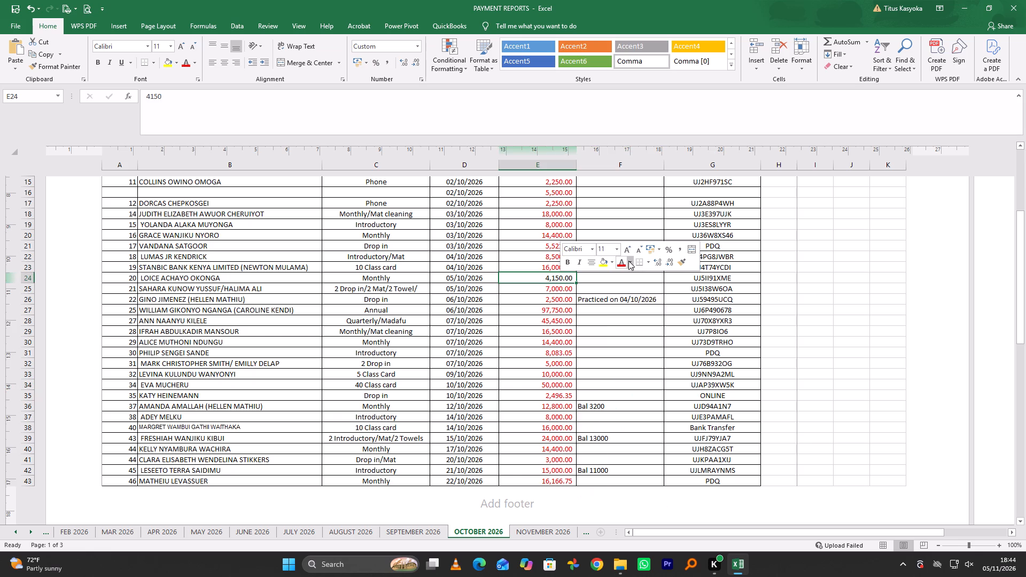
{"action": "left_click", "coordinate": [627, 355]}
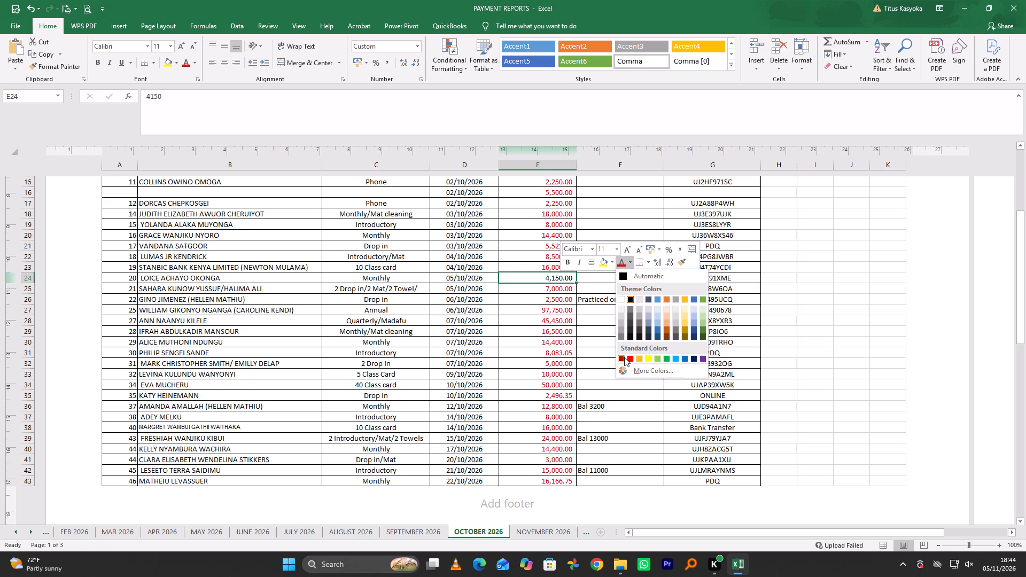
{"action": "left_click", "coordinate": [631, 357]}
{"action": "left_click", "coordinate": [751, 349]}
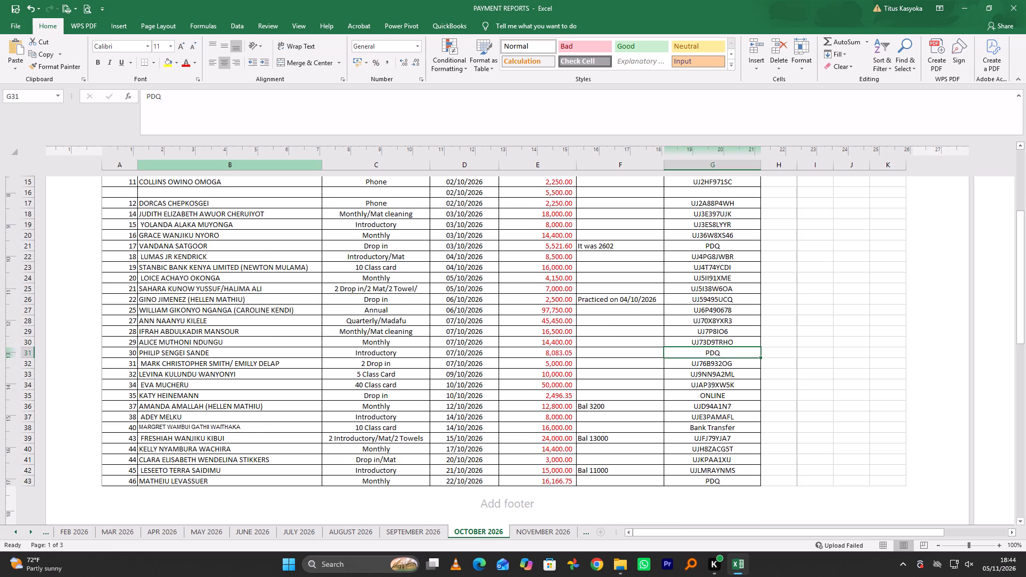
{"action": "scroll", "coordinate": [355, 467], "scroll_direction": "up", "scroll_amount": 4}
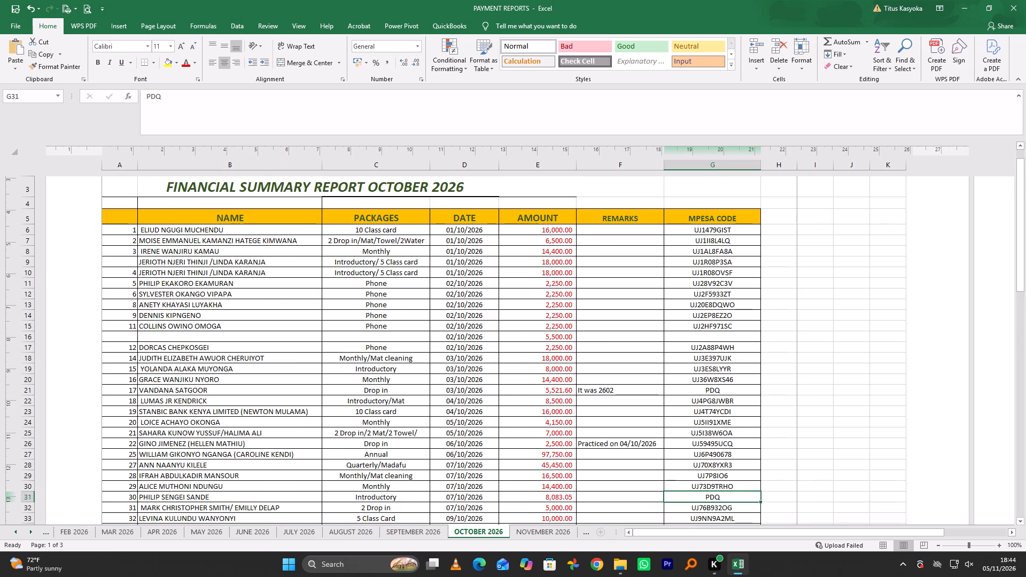
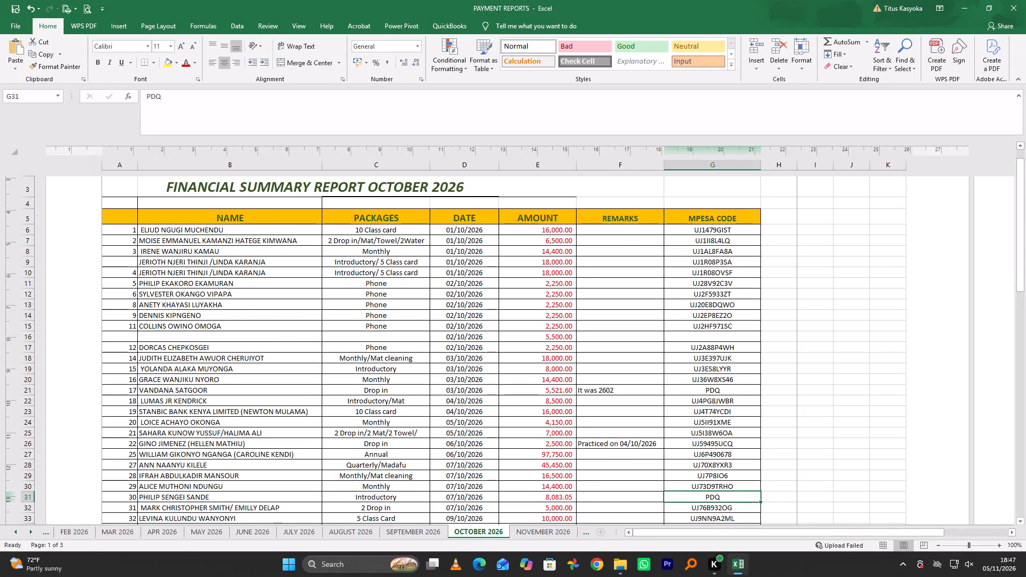
Save the PAYMENT REPORTS workbook with the updated October 2026 payment amounts.
{"action": "key", "text": "ctrl+s"}
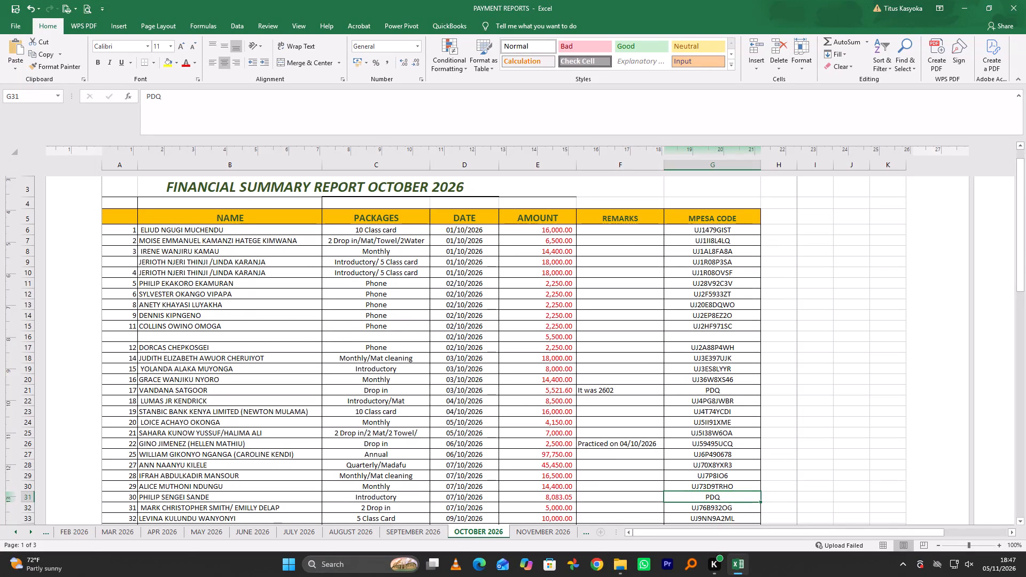
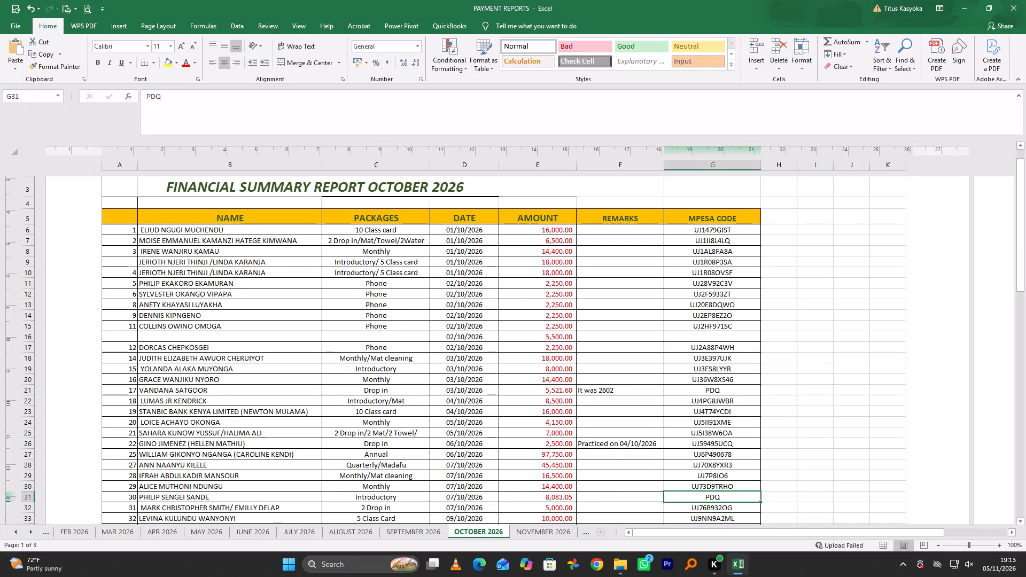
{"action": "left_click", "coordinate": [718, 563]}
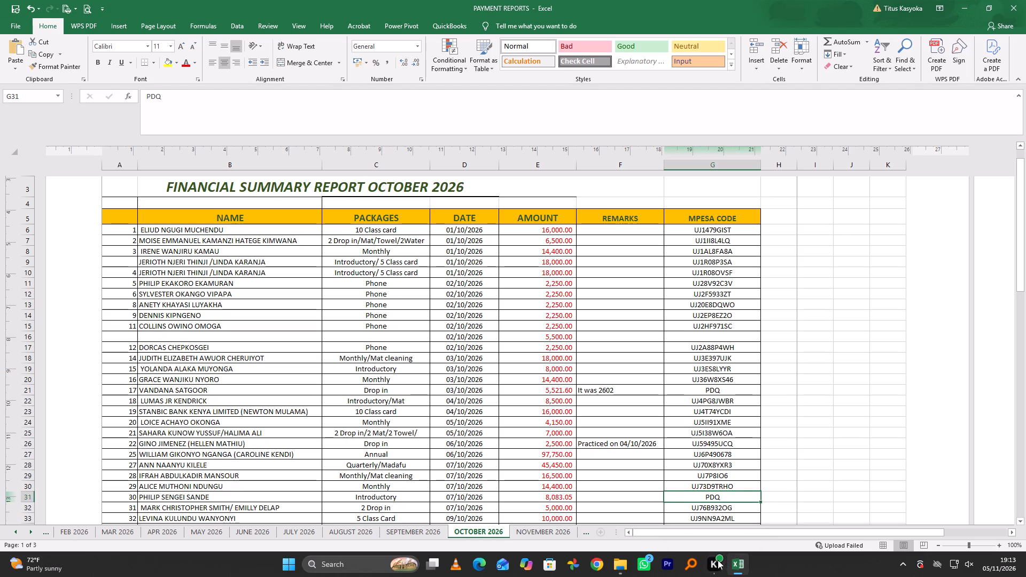
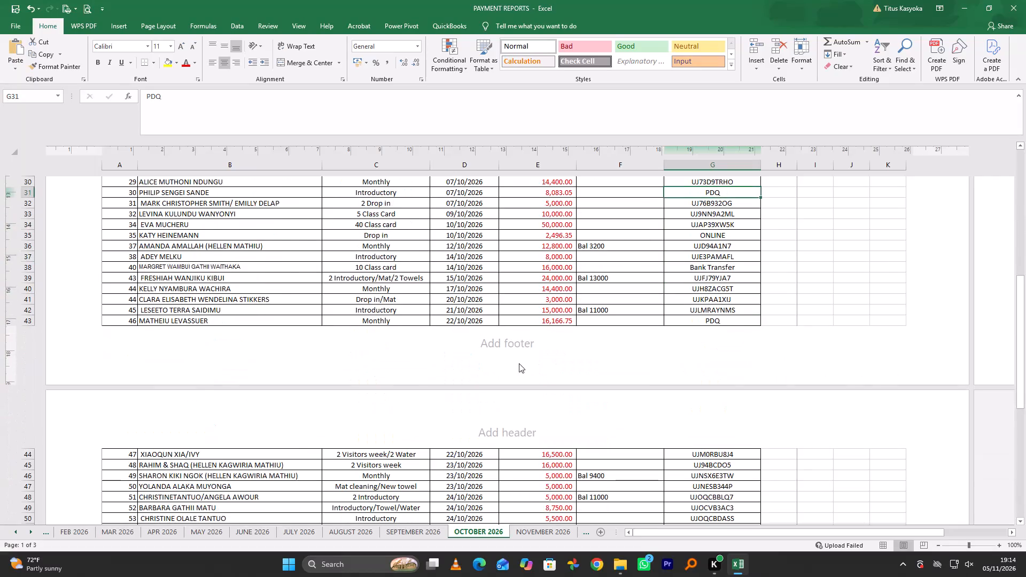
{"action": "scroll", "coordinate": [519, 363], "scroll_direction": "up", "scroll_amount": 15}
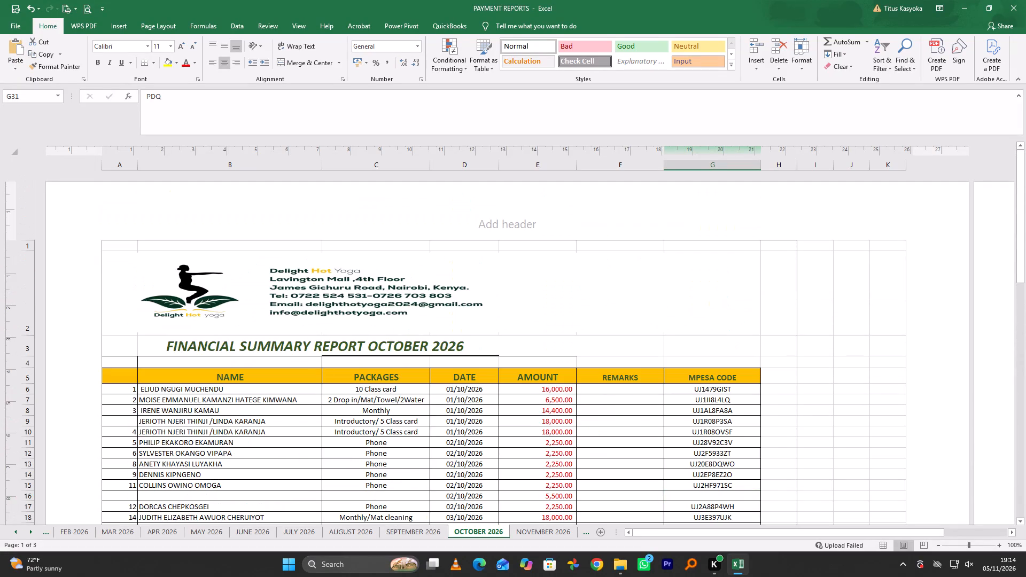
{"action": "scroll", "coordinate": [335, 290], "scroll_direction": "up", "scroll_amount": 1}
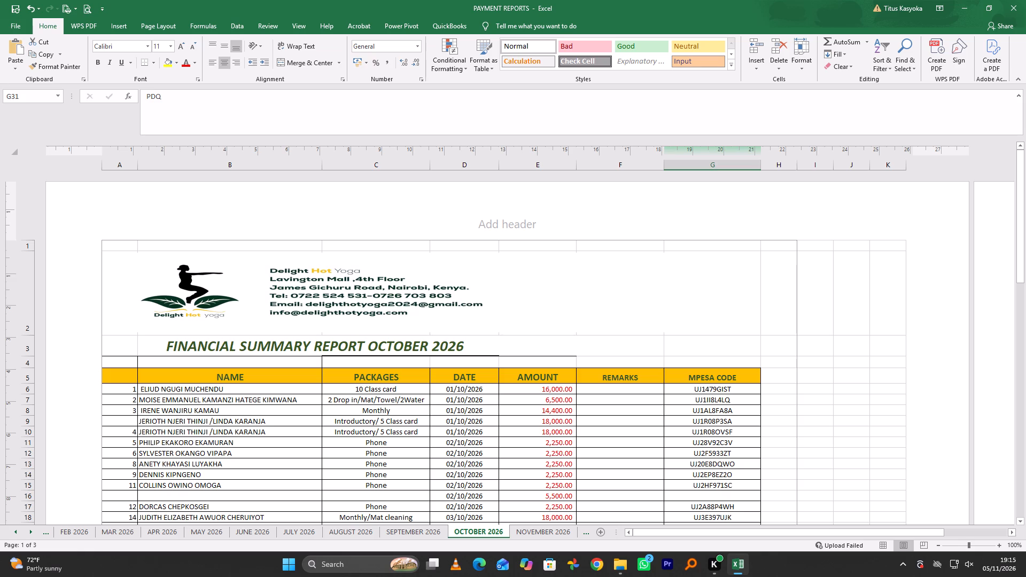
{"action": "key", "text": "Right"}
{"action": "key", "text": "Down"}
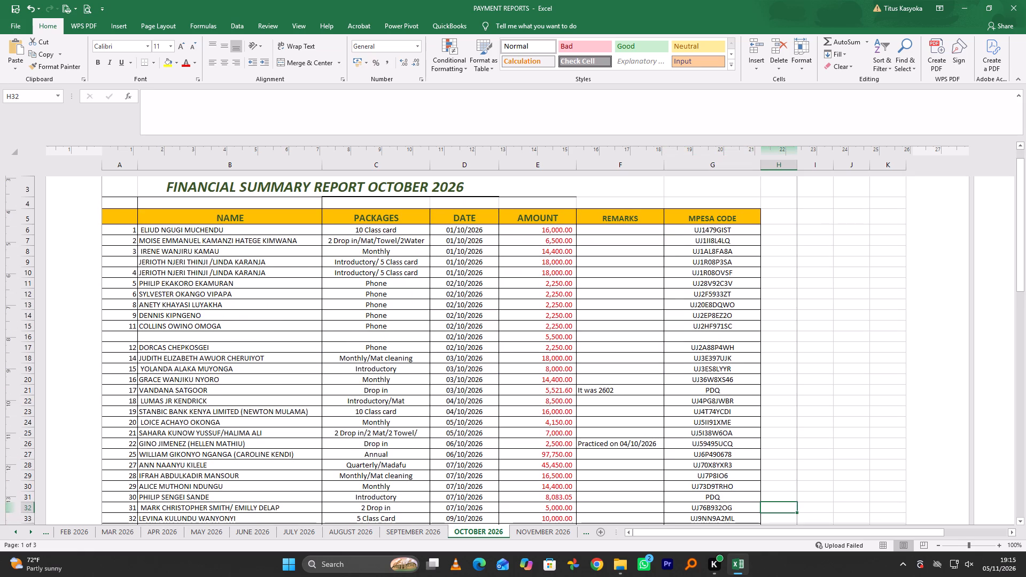
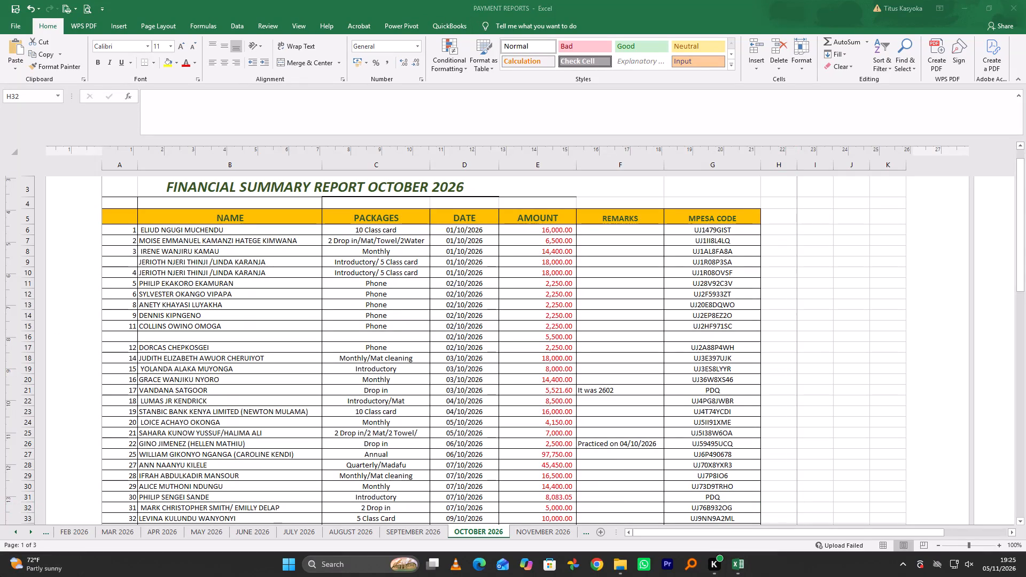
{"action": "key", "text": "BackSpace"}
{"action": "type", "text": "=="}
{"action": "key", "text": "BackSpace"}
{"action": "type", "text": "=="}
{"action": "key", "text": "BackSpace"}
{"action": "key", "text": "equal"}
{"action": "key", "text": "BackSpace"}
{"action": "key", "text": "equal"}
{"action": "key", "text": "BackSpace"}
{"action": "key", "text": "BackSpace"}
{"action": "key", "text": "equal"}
Look through the October 2026 payment entries, from the report heading down to the total row.
{"action": "scroll", "coordinate": [232, 566], "scroll_direction": "down", "scroll_amount": 2}
{"action": "scroll", "coordinate": [620, 477], "scroll_direction": "down", "scroll_amount": 2}
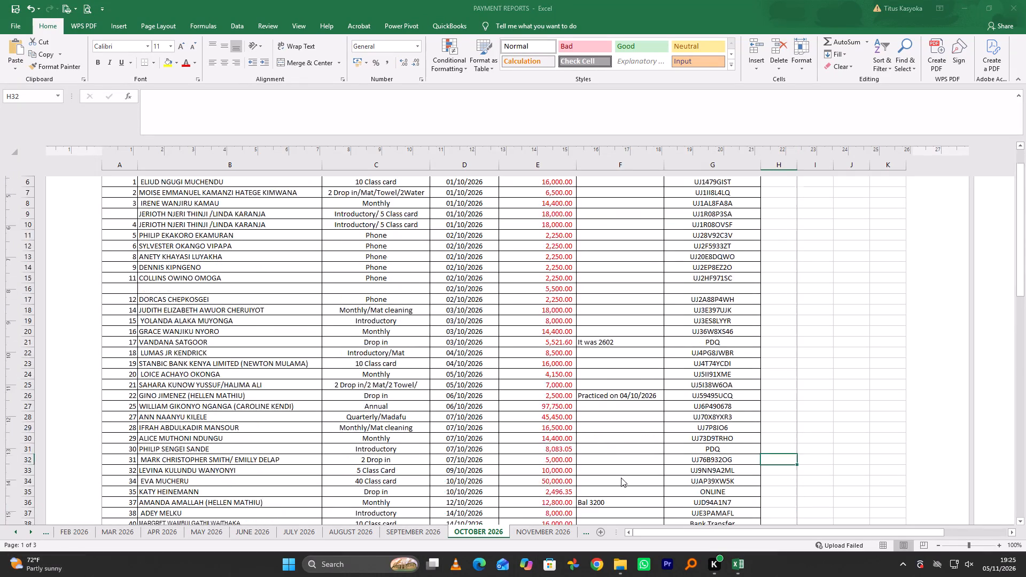
{"action": "scroll", "coordinate": [621, 478], "scroll_direction": "down", "scroll_amount": 19}
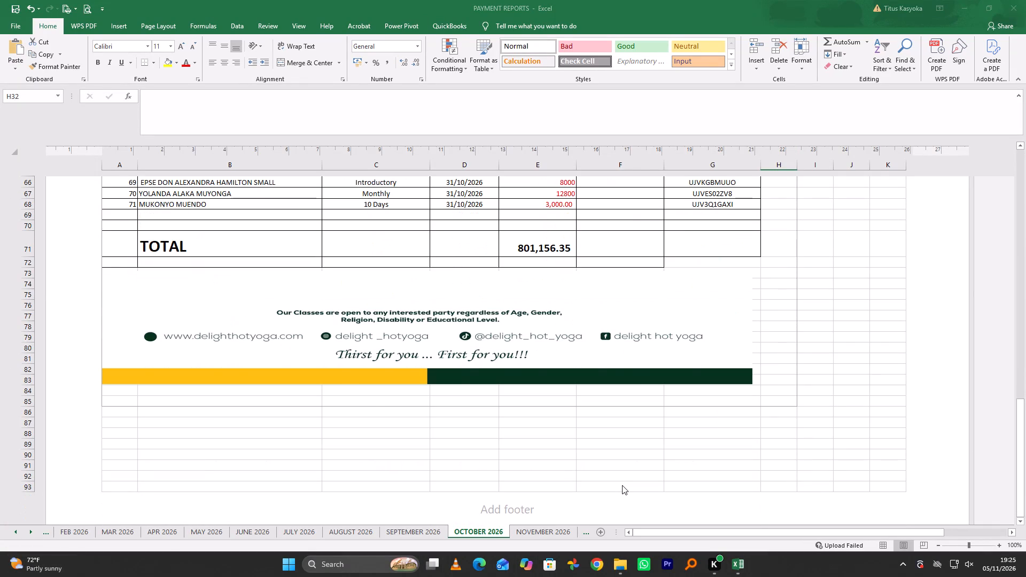
{"action": "scroll", "coordinate": [622, 485], "scroll_direction": "up", "scroll_amount": 1}
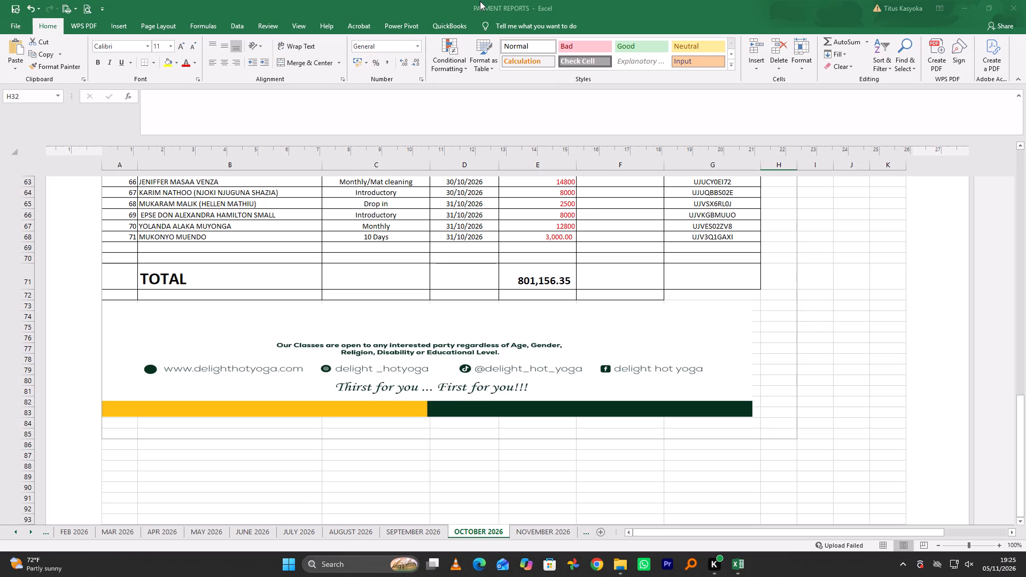
{"action": "scroll", "coordinate": [477, 373], "scroll_direction": "up", "scroll_amount": 16}
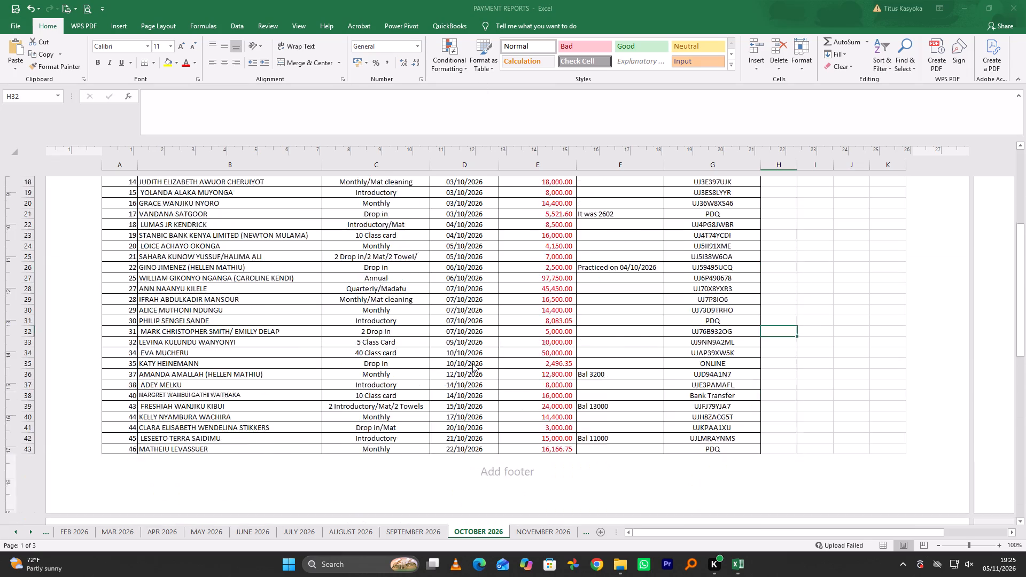
{"action": "scroll", "coordinate": [472, 363], "scroll_direction": "up", "scroll_amount": 6}
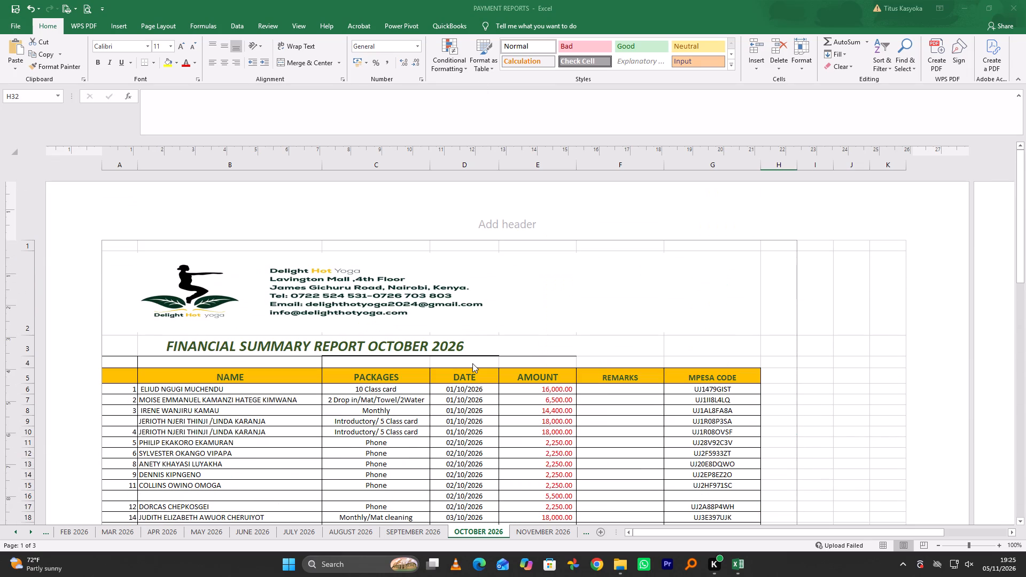
{"action": "scroll", "coordinate": [422, 380], "scroll_direction": "down", "scroll_amount": 2}
{"action": "scroll", "coordinate": [235, 365], "scroll_direction": "down", "scroll_amount": 5}
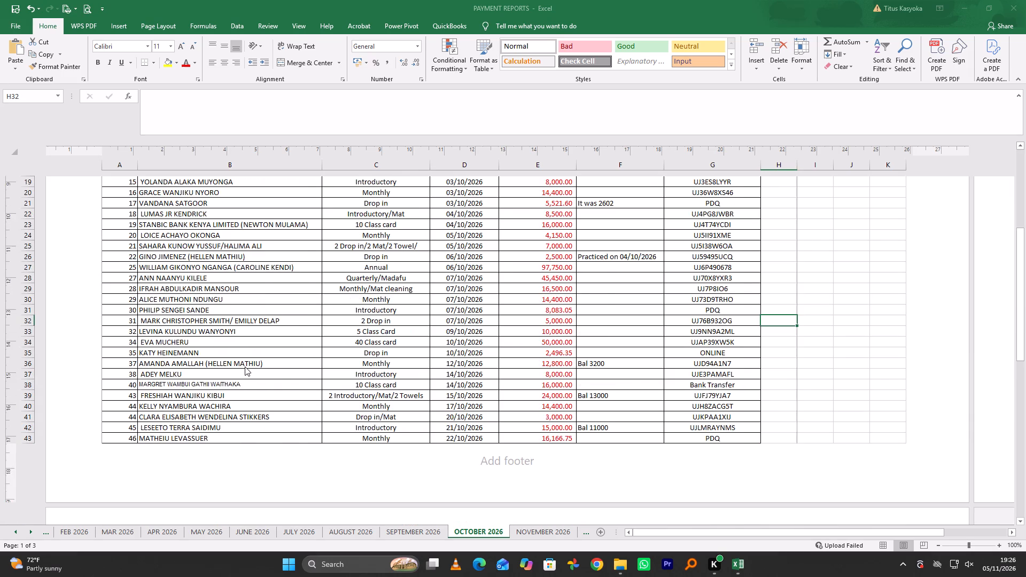
{"action": "scroll", "coordinate": [245, 367], "scroll_direction": "down", "scroll_amount": 10}
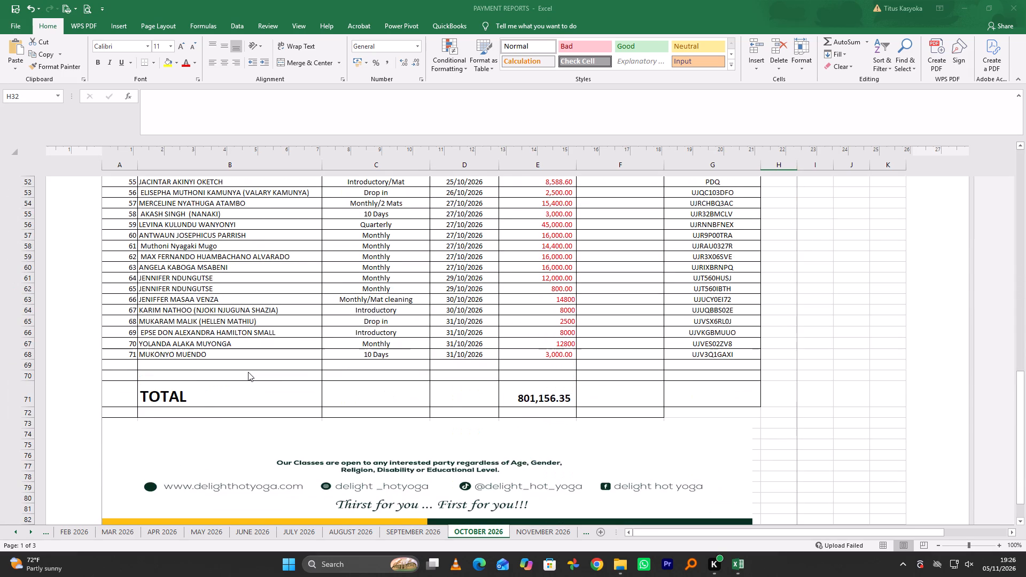
{"action": "scroll", "coordinate": [248, 372], "scroll_direction": "up", "scroll_amount": 15}
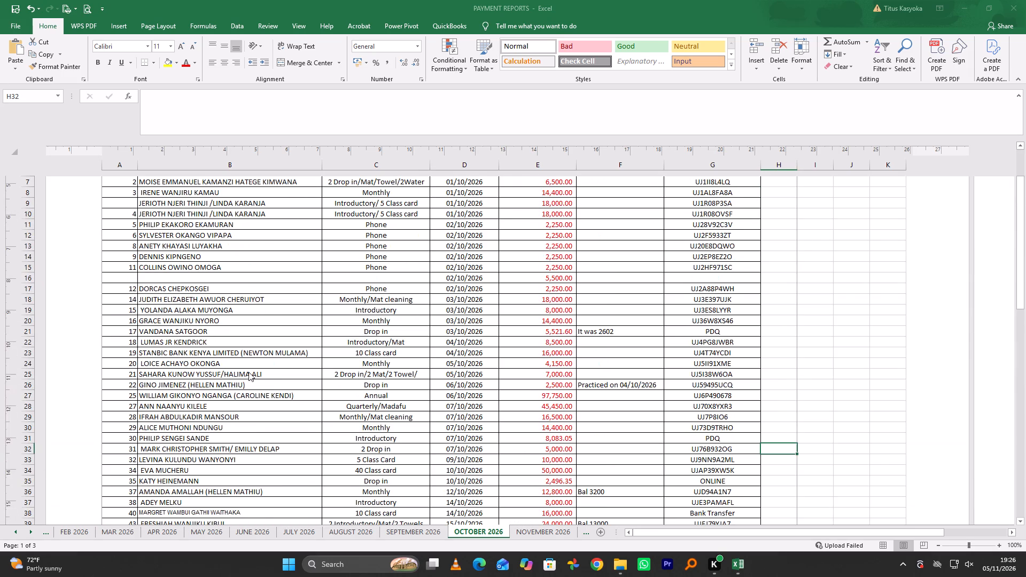
Copy the entry numbers in A17:A24 and paste them one row higher, starting at the blank cell A16.
{"action": "left_click", "coordinate": [129, 287]}
{"action": "left_click_drag", "start_coordinate": [129, 287], "coordinate": [129, 393]}
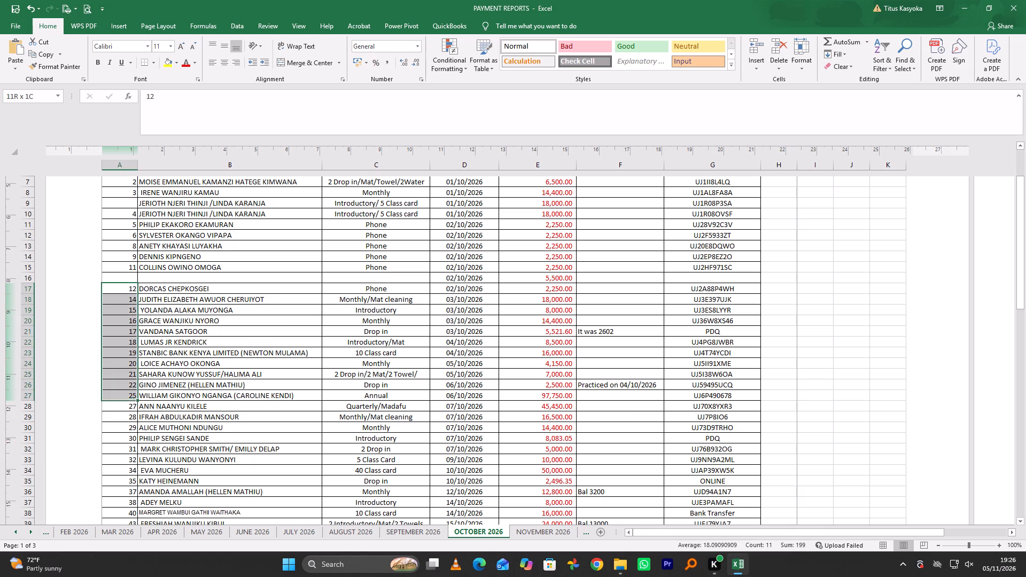
{"action": "left_click_drag", "start_coordinate": [129, 393], "coordinate": [131, 363]}
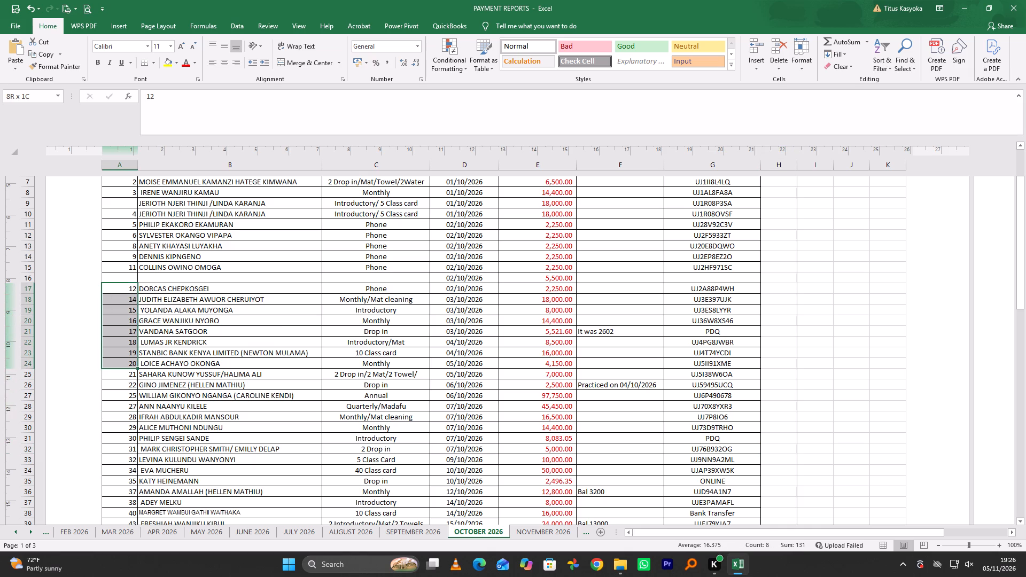
{"action": "key", "text": "ctrl+c"}
{"action": "left_click_drag", "start_coordinate": [129, 276], "coordinate": [129, 282]}
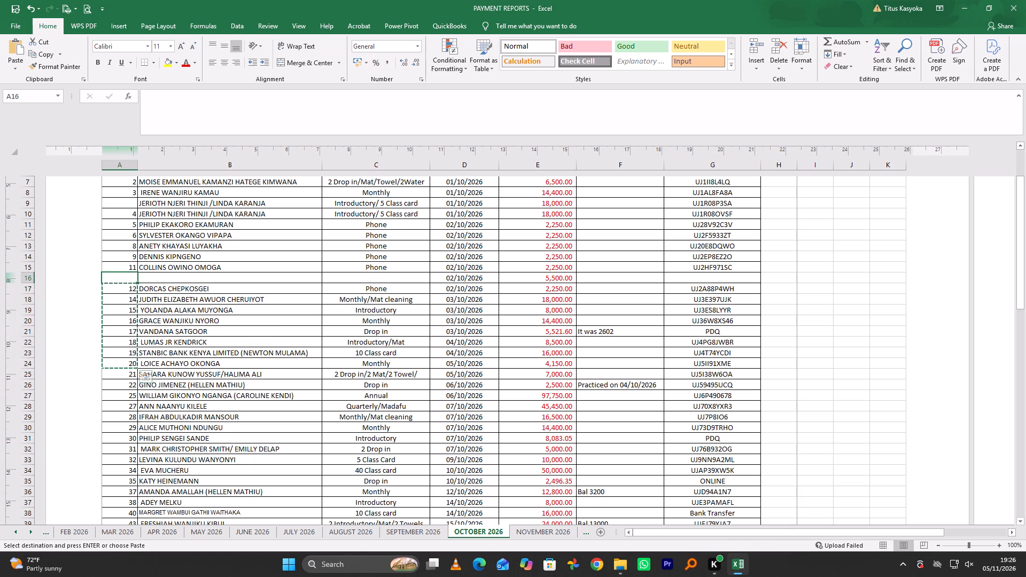
{"action": "left_click_drag", "start_coordinate": [129, 282], "coordinate": [131, 349]}
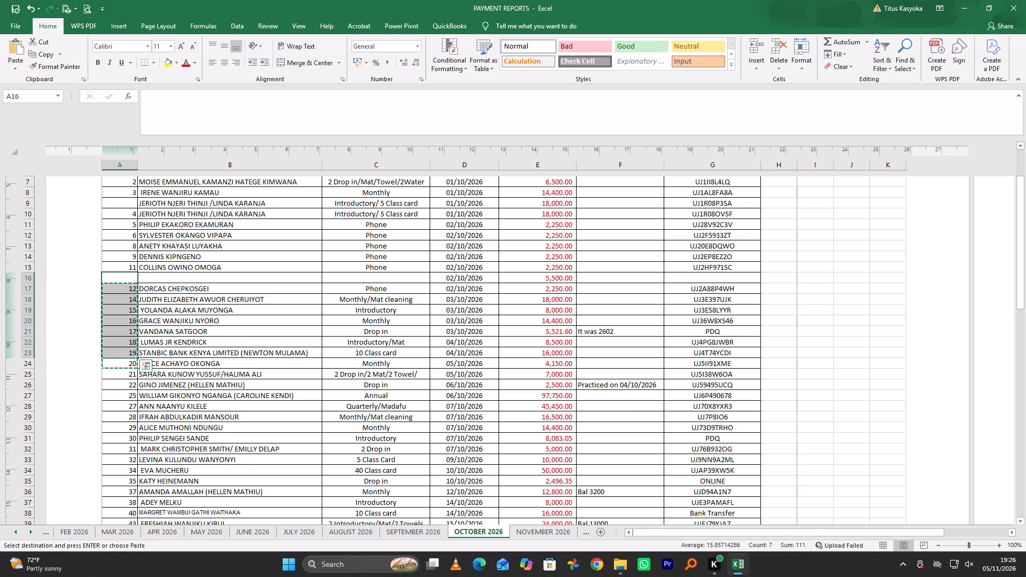
{"action": "key", "text": "ctrl+v"}
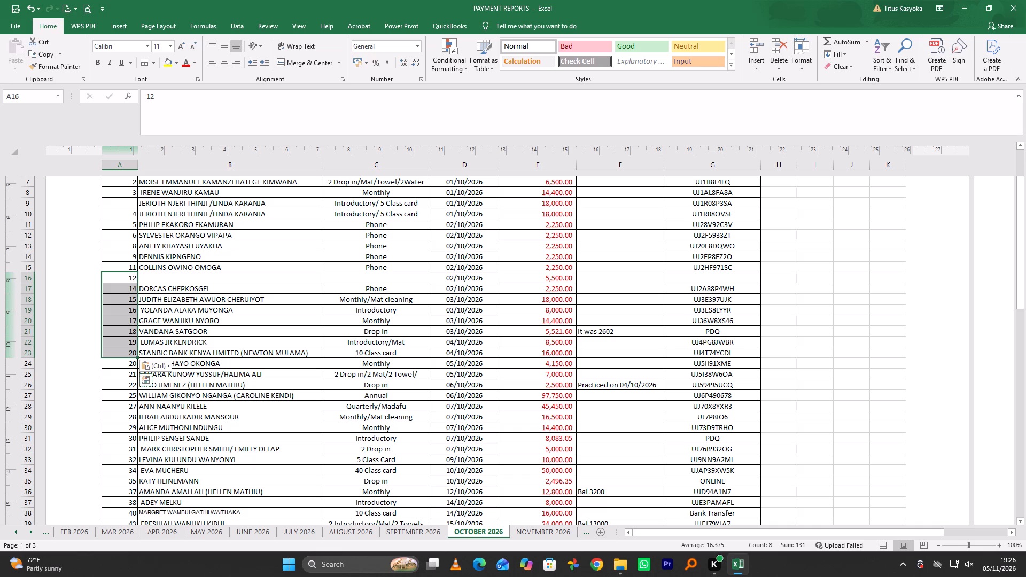
Clear the entry numbers in cells A17 through A23, below number 12.
{"action": "left_click", "coordinate": [134, 291]}
{"action": "key", "text": "BackSpace"}
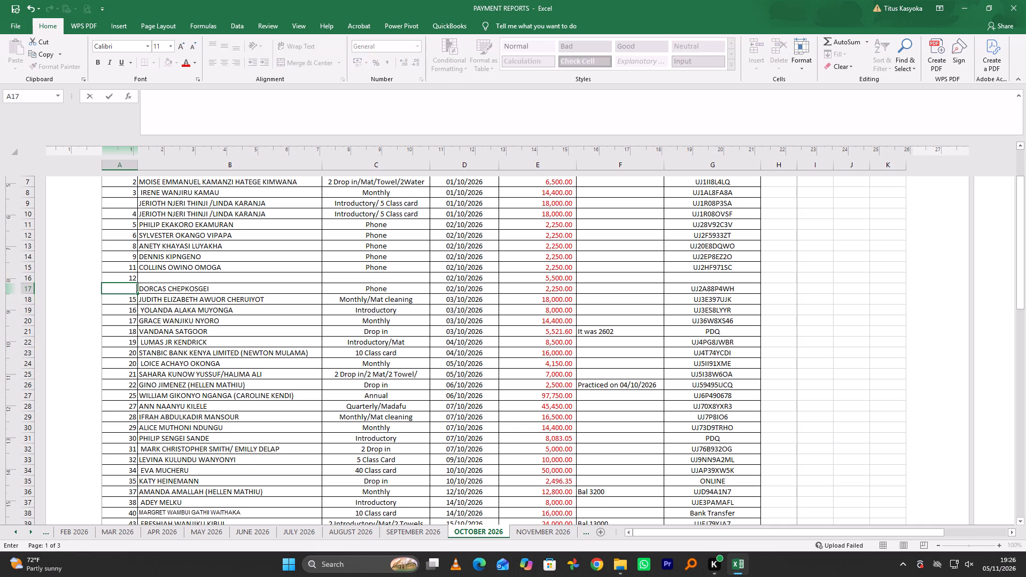
{"action": "left_click", "coordinate": [131, 299]}
{"action": "key", "text": "BackSpace"}
{"action": "left_click", "coordinate": [131, 306]}
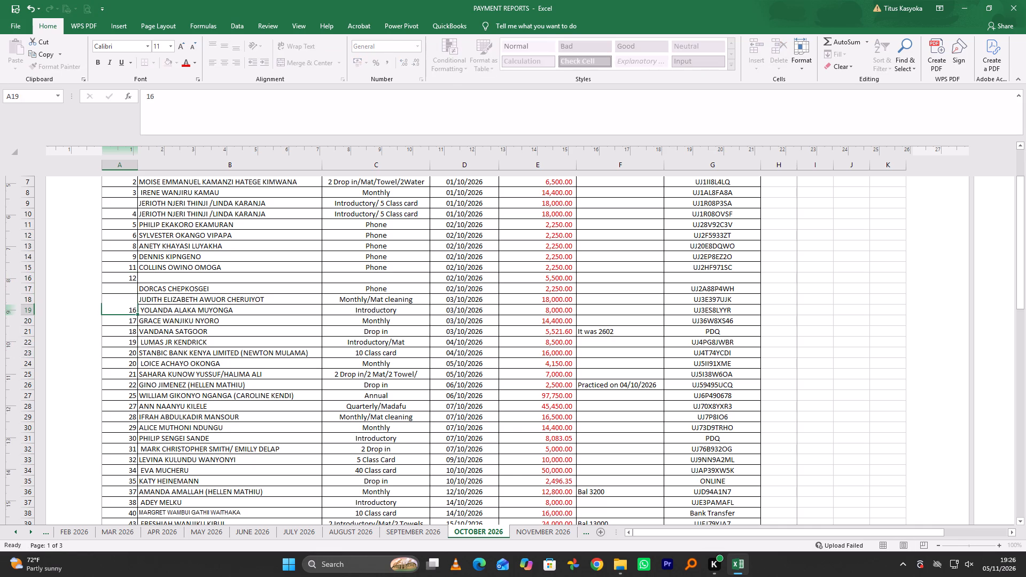
{"action": "key", "text": "BackSpace"}
{"action": "left_click", "coordinate": [133, 320]}
{"action": "key", "text": "BackSpace"}
{"action": "left_click", "coordinate": [134, 331]}
{"action": "key", "text": "BackSpace"}
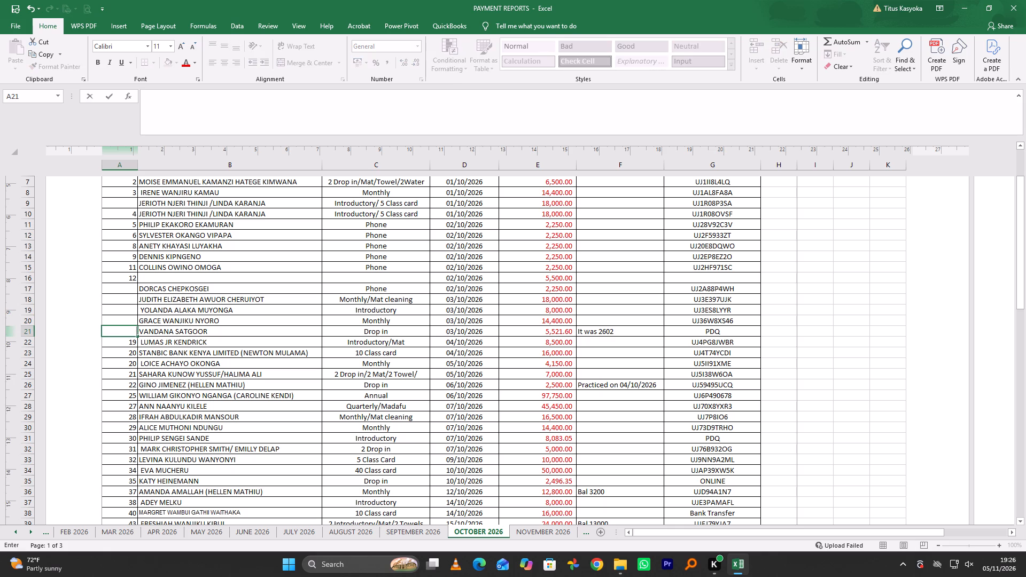
{"action": "left_click", "coordinate": [135, 342]}
{"action": "key", "text": "BackSpace"}
{"action": "left_click", "coordinate": [130, 353]}
{"action": "key", "text": "BackSpace"}
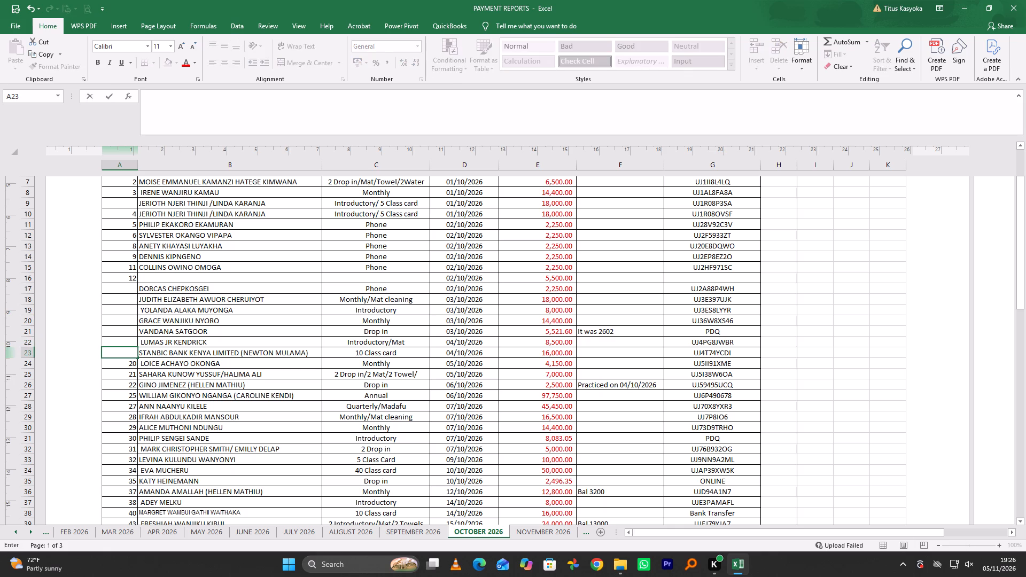
Number the entries in A17 through A23 consecutively from 13 to 19.
{"action": "left_click", "coordinate": [133, 290]}
{"action": "type", "text": "13"}
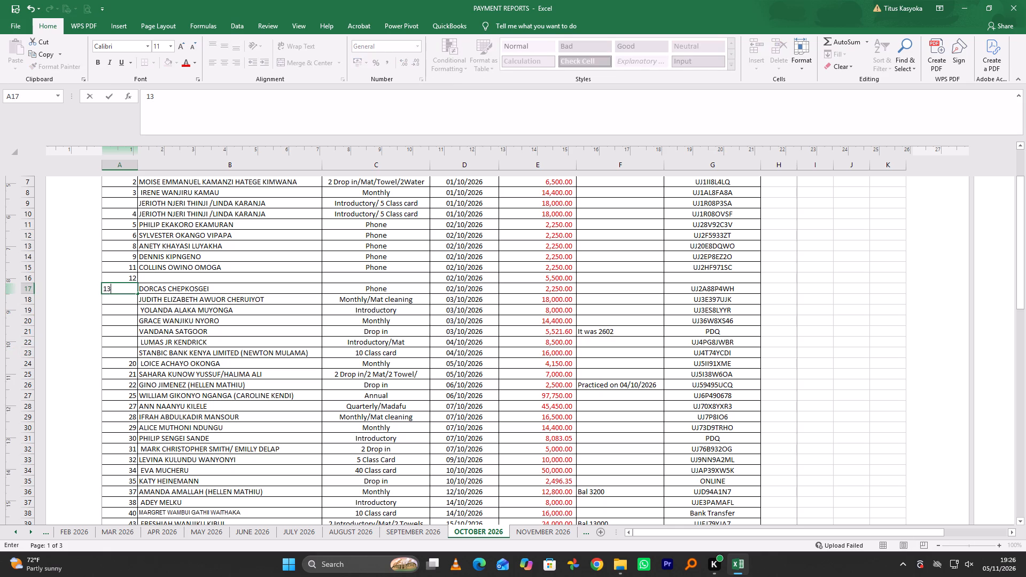
{"action": "left_click", "coordinate": [135, 298]}
{"action": "type", "text": "14"}
{"action": "left_click", "coordinate": [123, 308]}
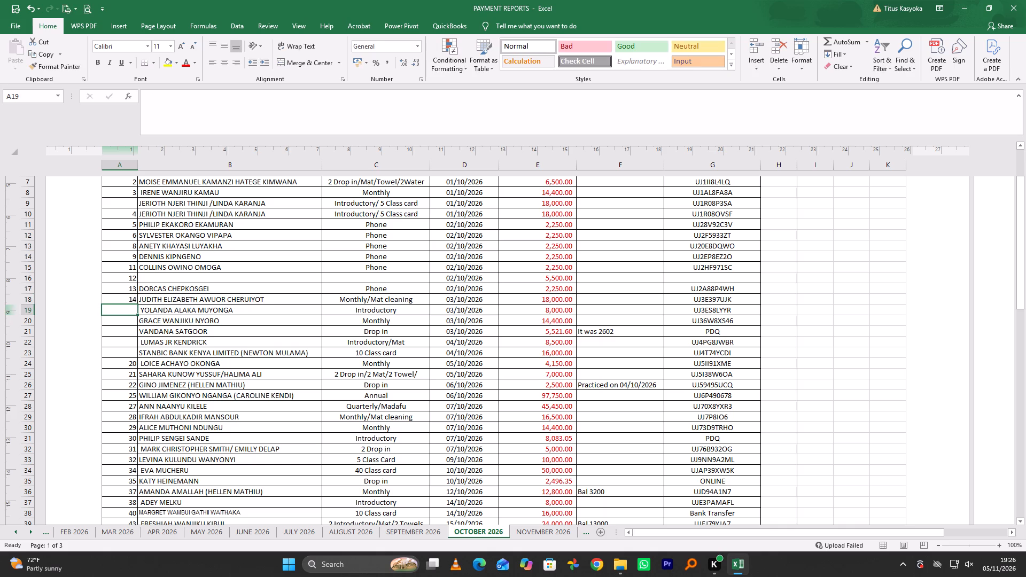
{"action": "key", "text": "1"}
{"action": "key", "text": "5"}
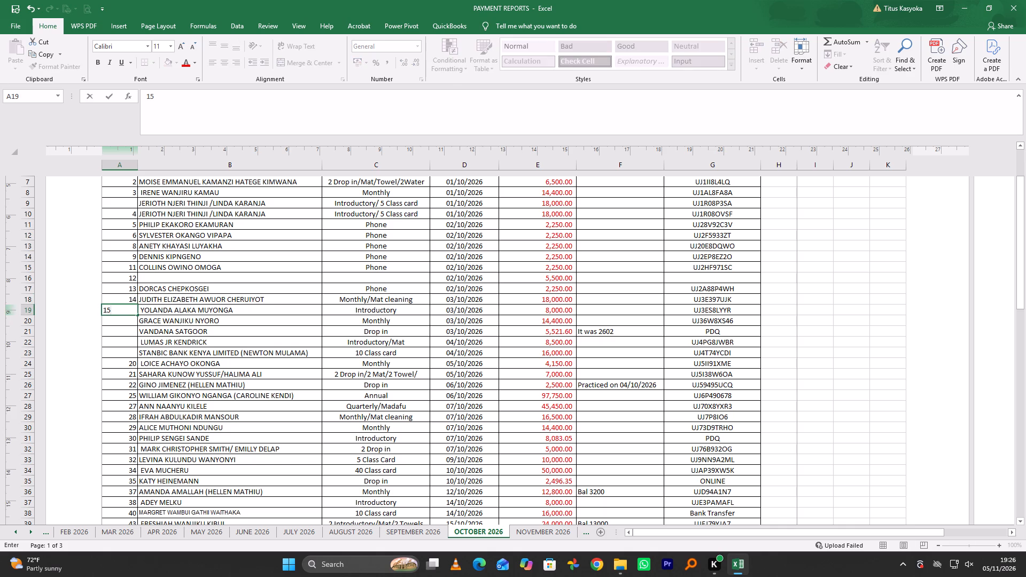
{"action": "left_click", "coordinate": [125, 319]}
{"action": "type", "text": "16"}
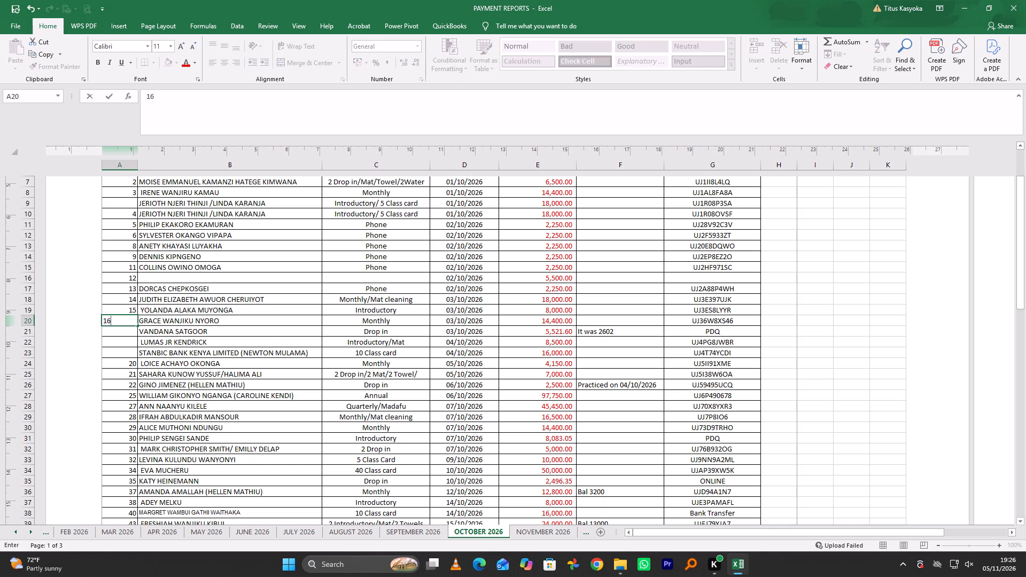
{"action": "left_click", "coordinate": [126, 331]}
{"action": "type", "text": "17"}
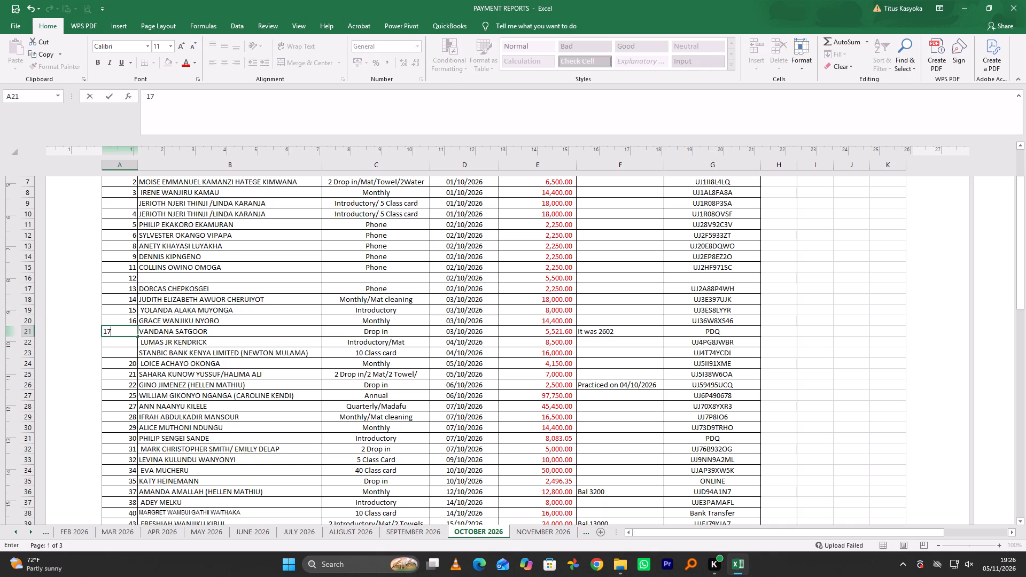
{"action": "left_click", "coordinate": [126, 338]}
{"action": "type", "text": "18"}
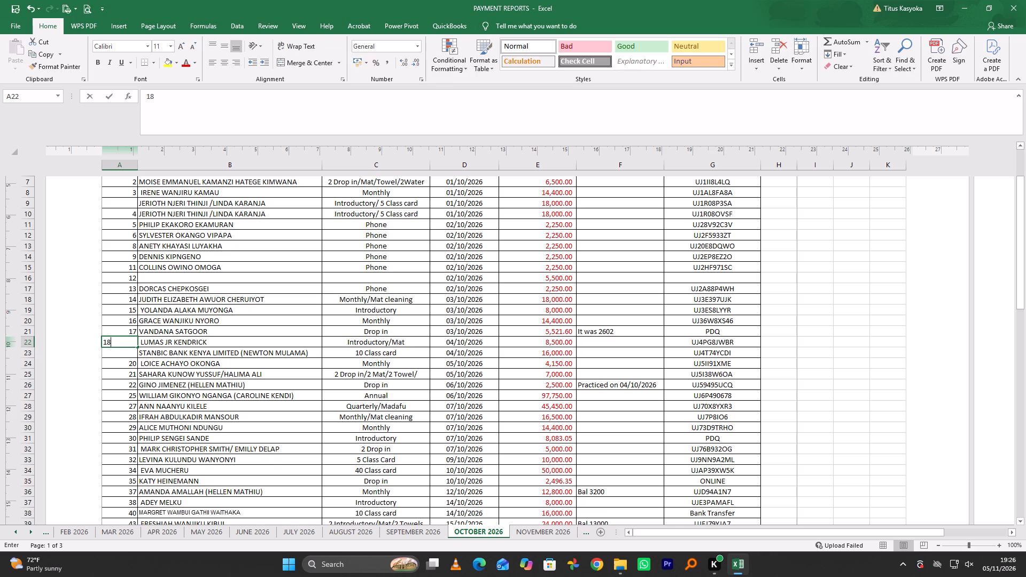
{"action": "left_click", "coordinate": [129, 354]}
{"action": "type", "text": "19"}
{"action": "left_click", "coordinate": [869, 344]}
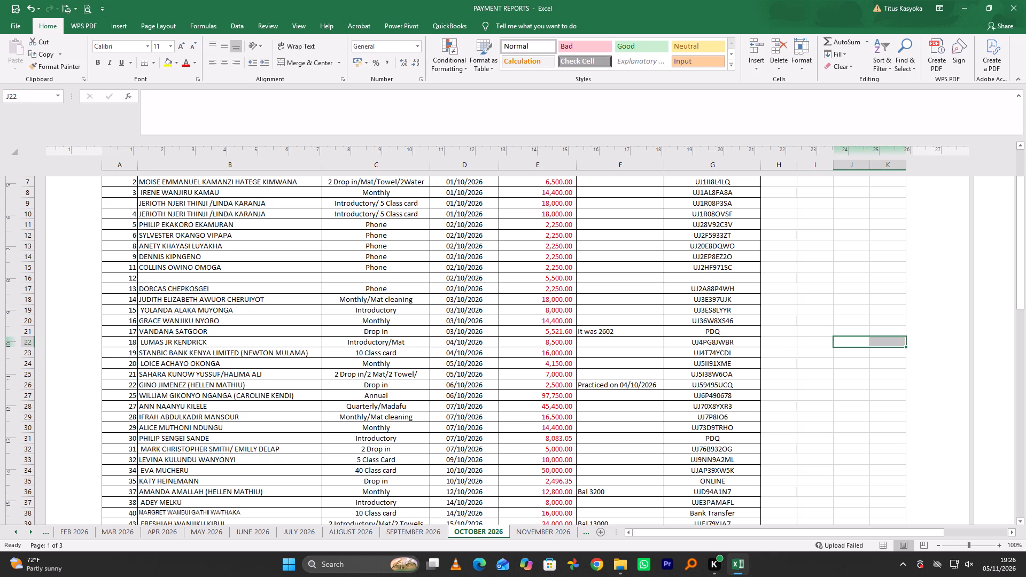
Set the font colour of all October payment amounts in E6:E68 to Automatic.
{"action": "scroll", "coordinate": [481, 357], "scroll_direction": "up", "scroll_amount": 3}
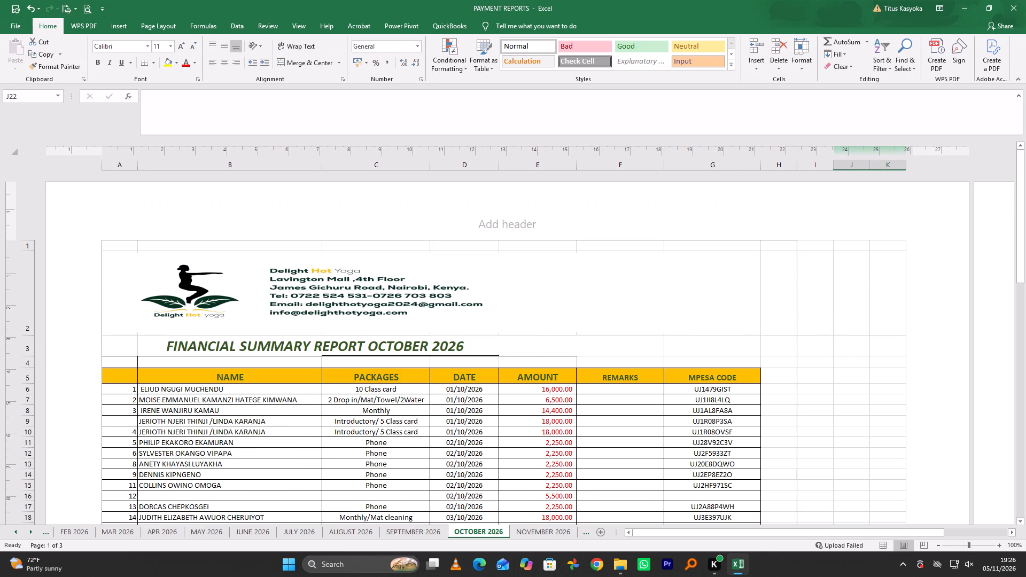
{"action": "left_click_drag", "start_coordinate": [551, 391], "coordinate": [561, 524]}
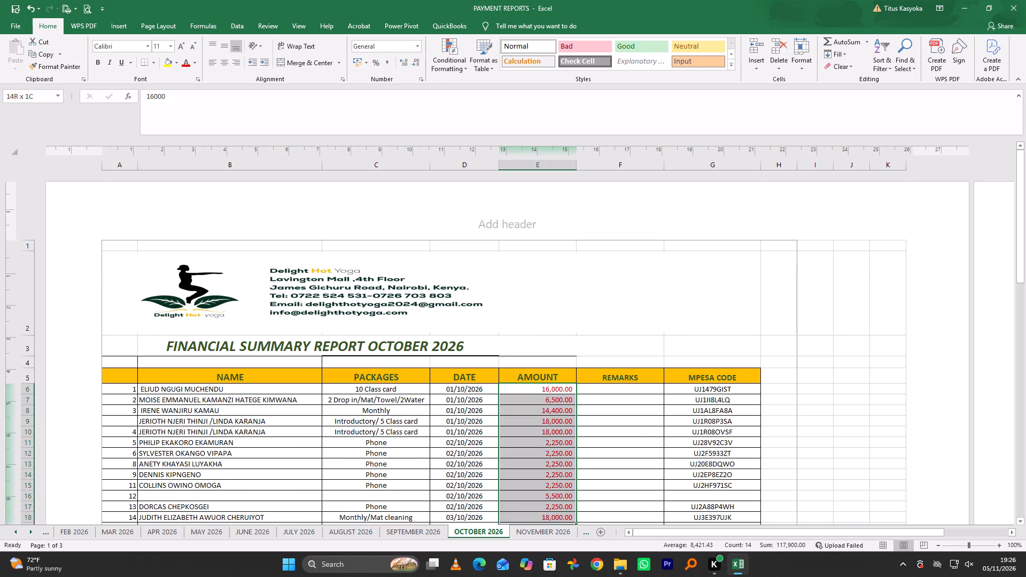
{"action": "left_click_drag", "start_coordinate": [561, 524], "coordinate": [558, 384]}
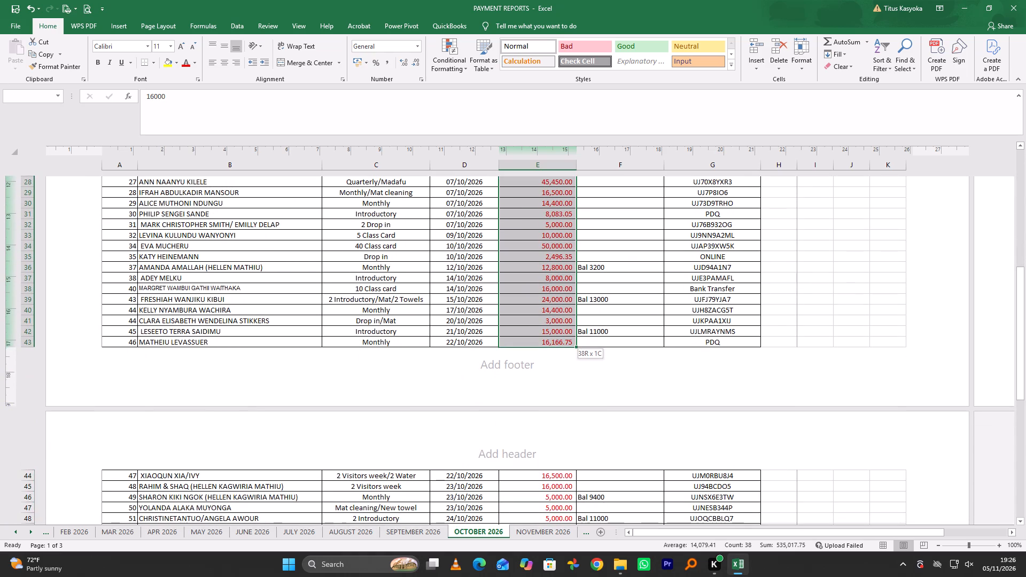
{"action": "left_click_drag", "start_coordinate": [558, 384], "coordinate": [569, 532]}
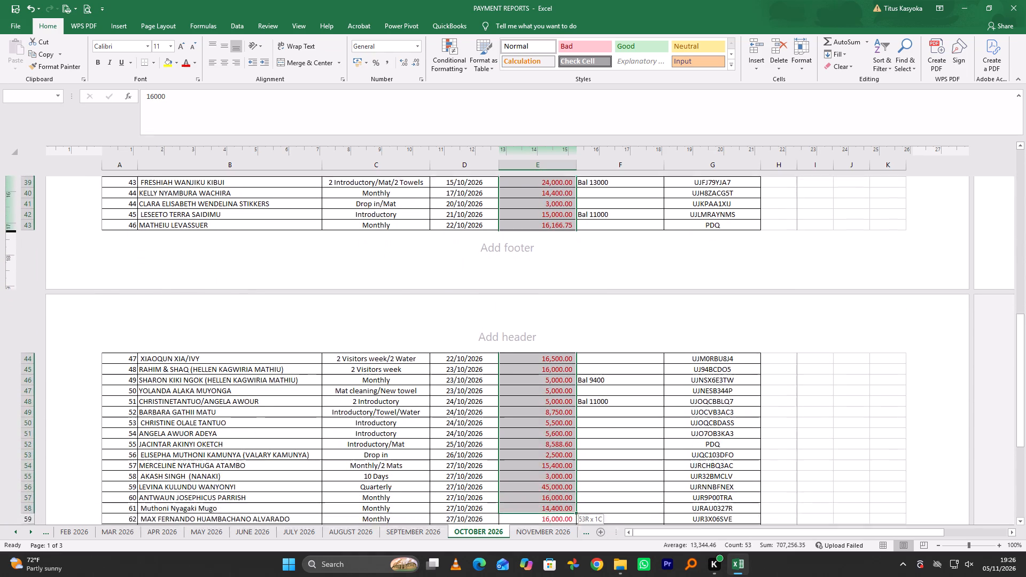
{"action": "left_click_drag", "start_coordinate": [569, 532], "coordinate": [580, 535]}
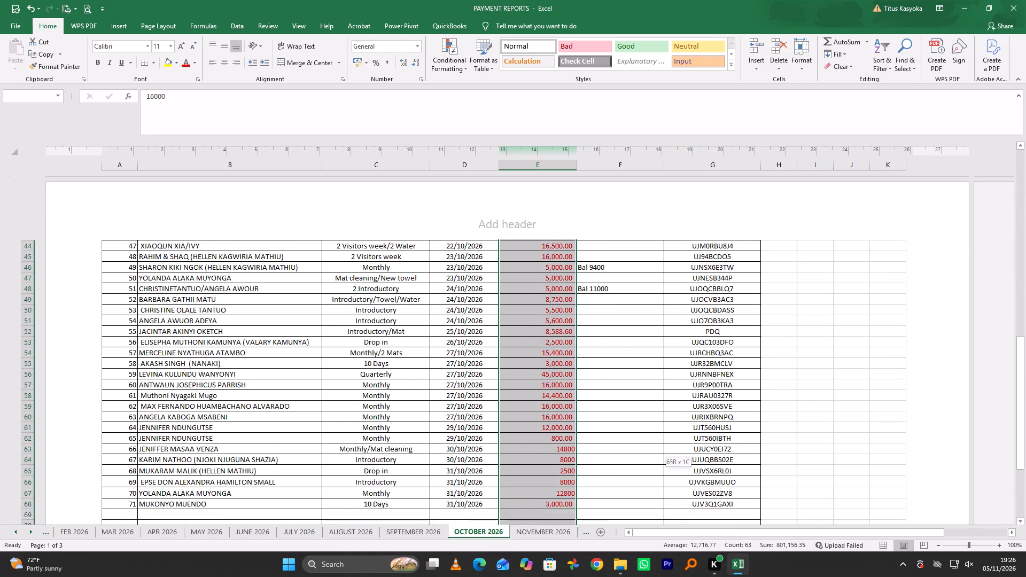
{"action": "left_click_drag", "start_coordinate": [580, 535], "coordinate": [570, 427]}
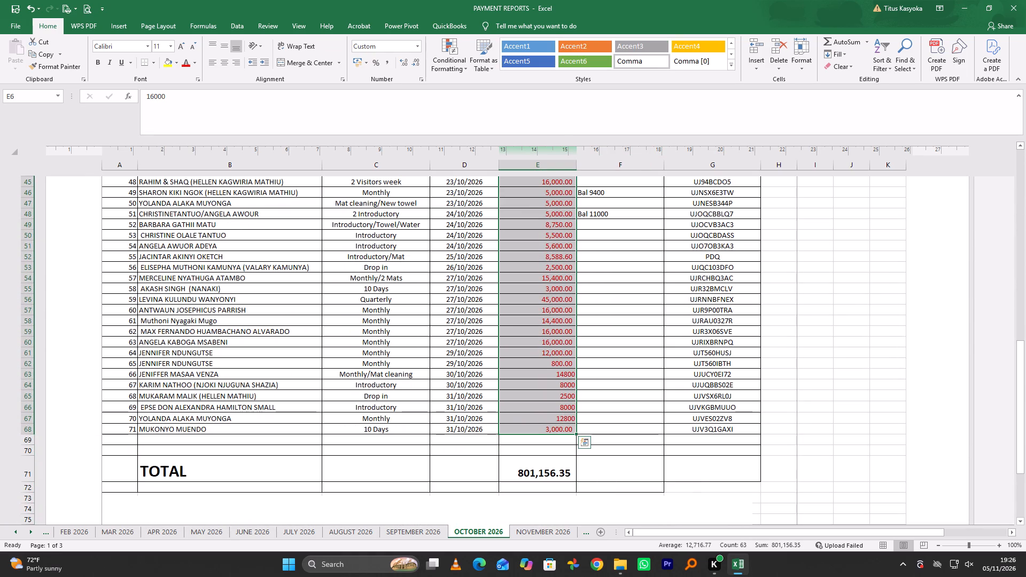
{"action": "right_click", "coordinate": [530, 376]}
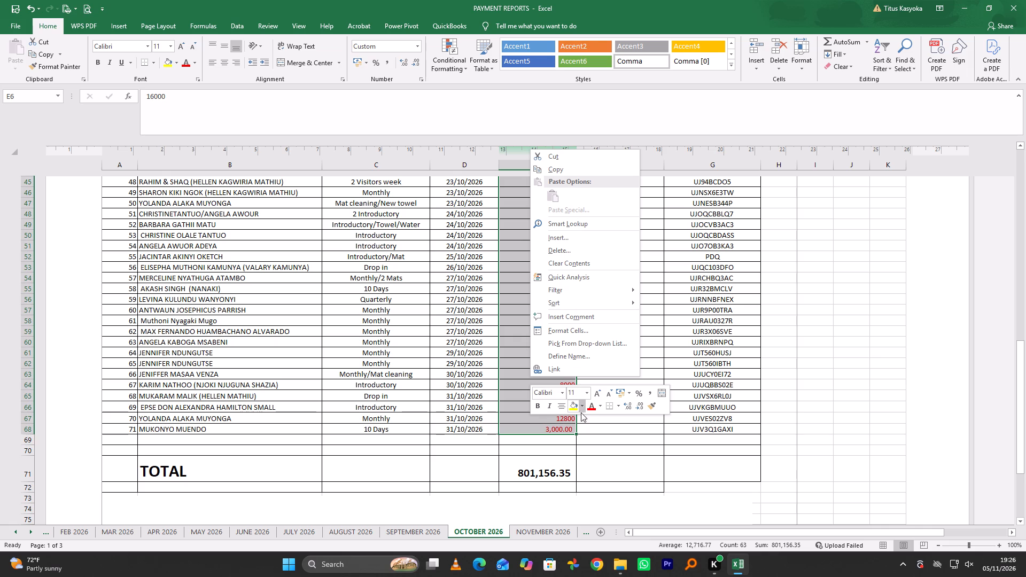
{"action": "left_click", "coordinate": [599, 406]}
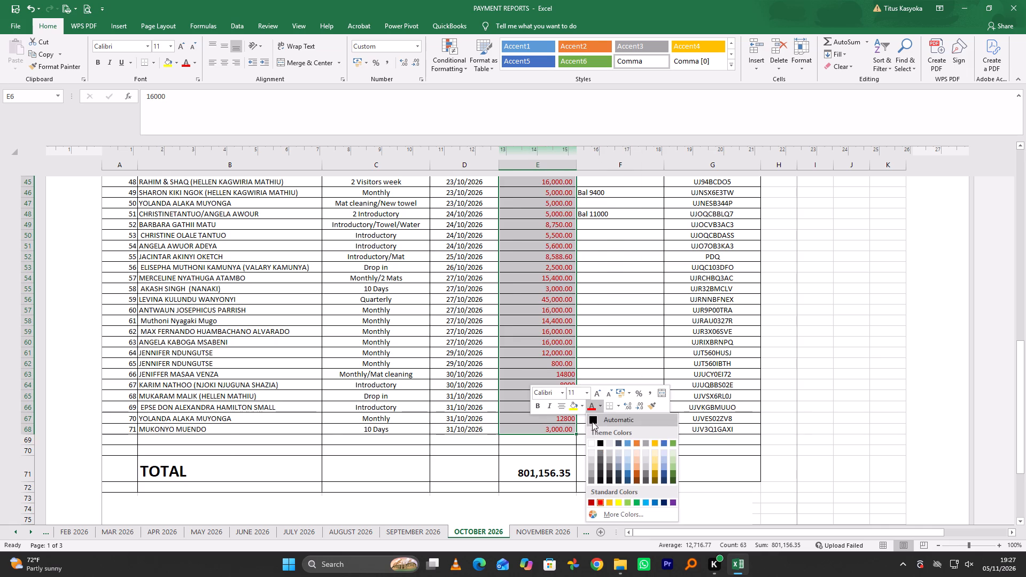
{"action": "left_click", "coordinate": [595, 419]}
{"action": "left_click", "coordinate": [794, 398]}
{"action": "scroll", "coordinate": [504, 349], "scroll_direction": "down", "scroll_amount": 4}
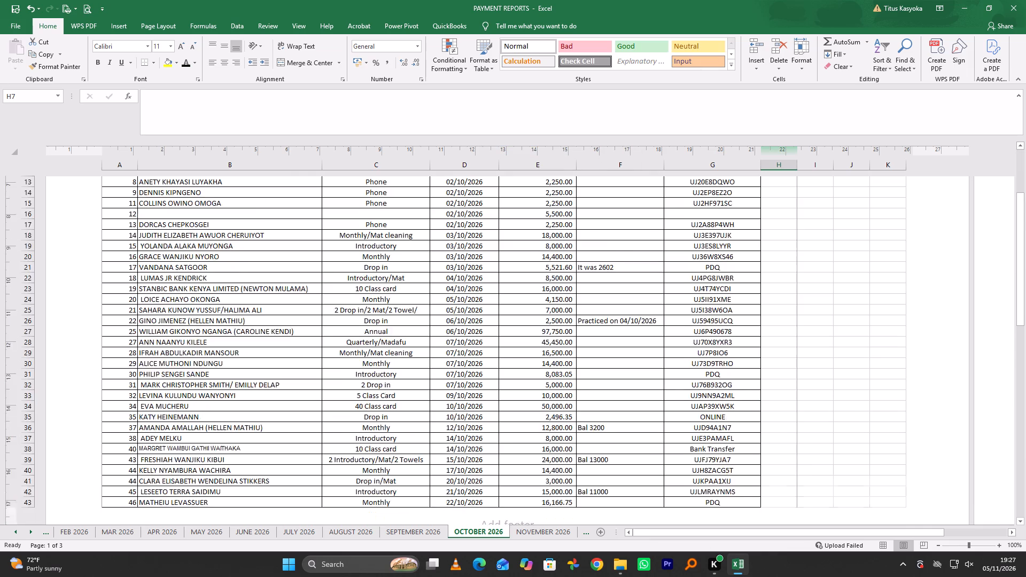
{"action": "scroll", "coordinate": [504, 352], "scroll_direction": "down", "scroll_amount": 11}
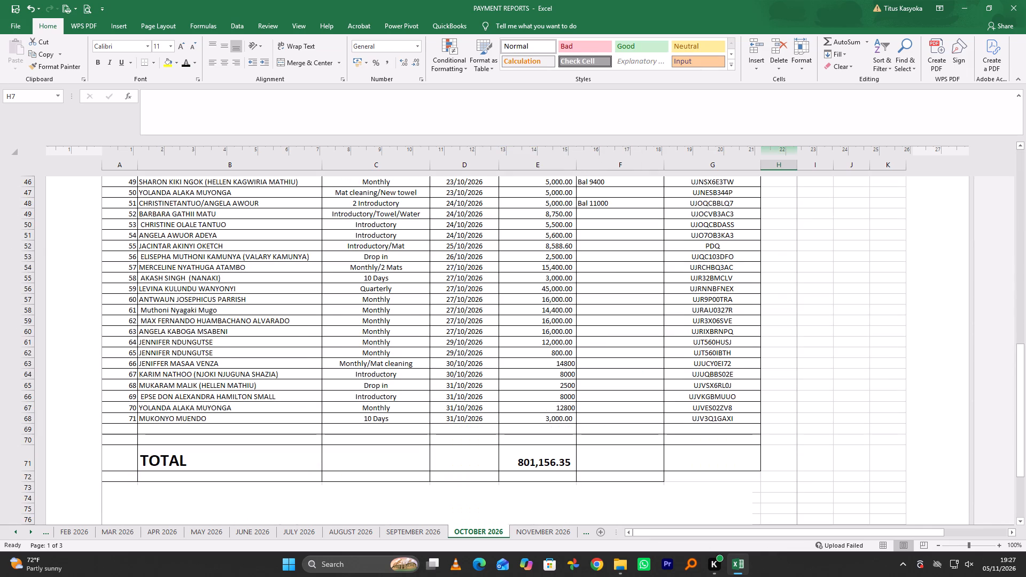
Widen the footer banner picture below the TOTAL row so it reaches the outer edge of the MPESA CODE column.
{"action": "scroll", "coordinate": [537, 357], "scroll_direction": "down", "scroll_amount": 1}
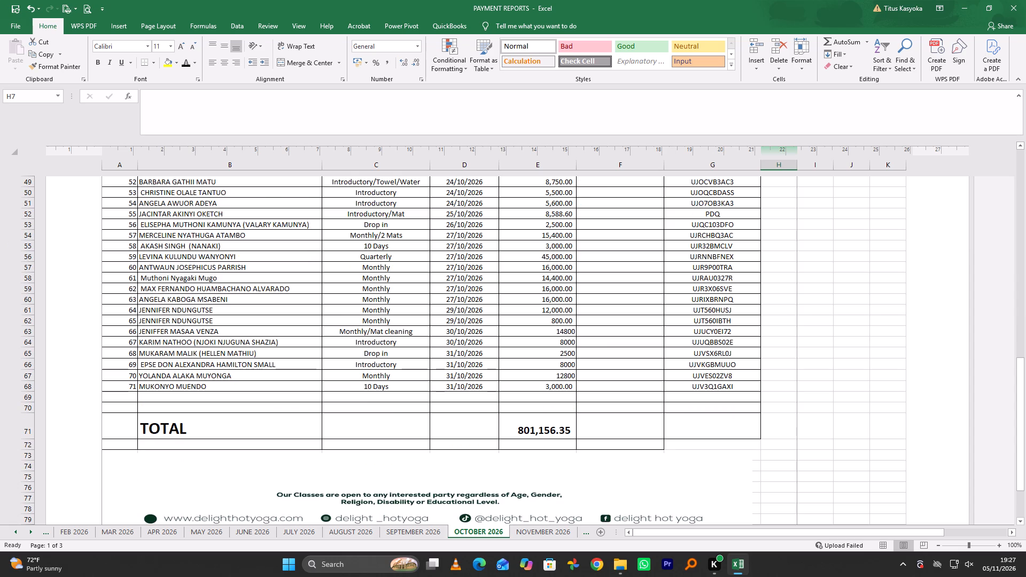
{"action": "left_click", "coordinate": [859, 387]}
{"action": "scroll", "coordinate": [595, 428], "scroll_direction": "down", "scroll_amount": 1}
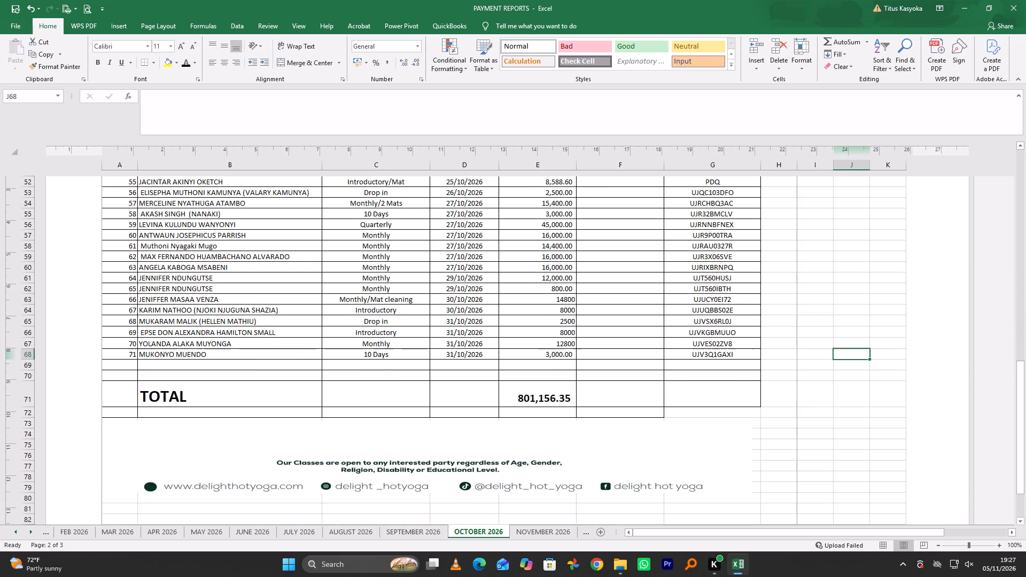
{"action": "scroll", "coordinate": [595, 428], "scroll_direction": "down", "scroll_amount": 1}
{"action": "left_click", "coordinate": [671, 433]}
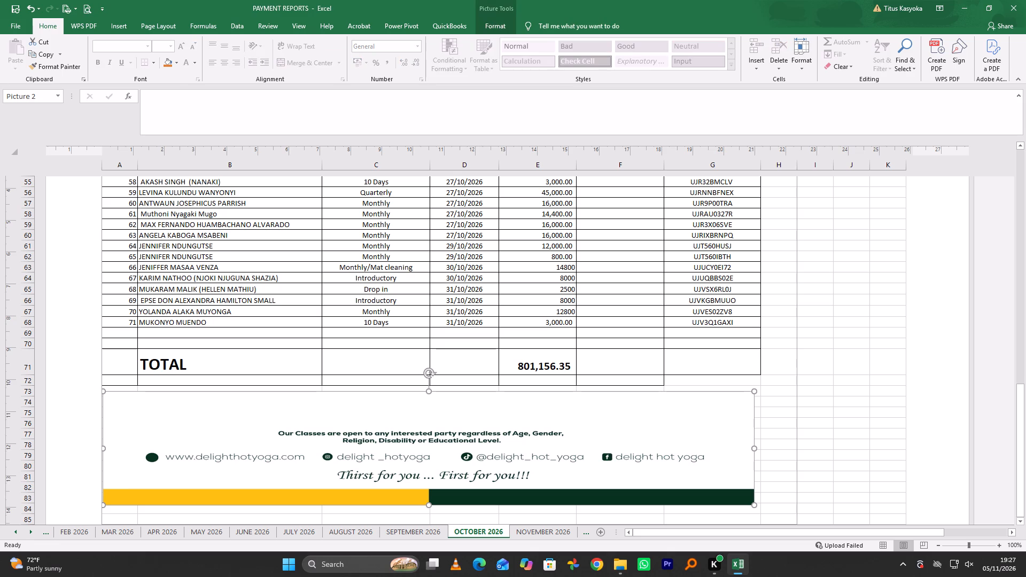
{"action": "left_click_drag", "start_coordinate": [752, 448], "coordinate": [759, 450]}
{"action": "left_click", "coordinate": [834, 443]}
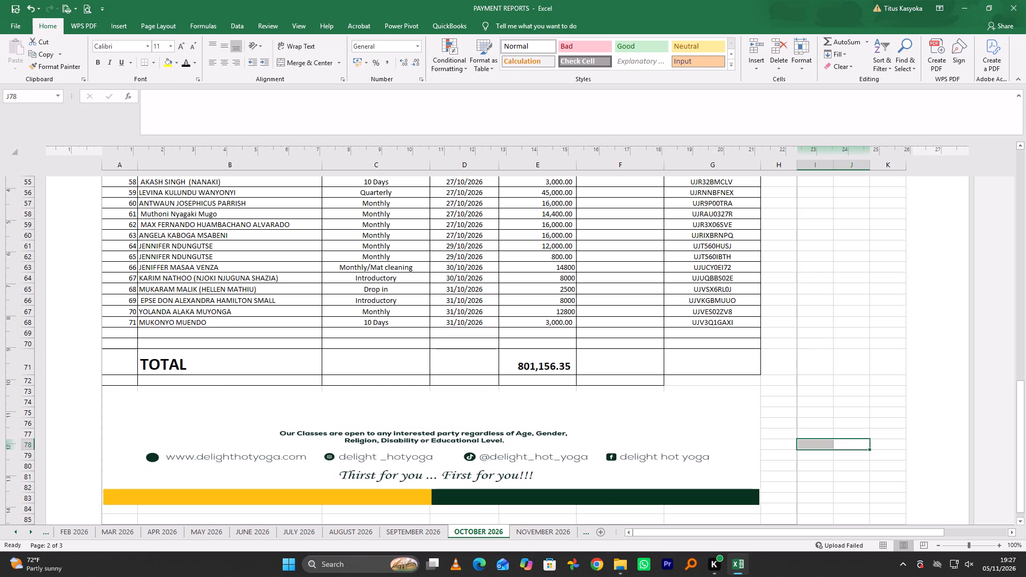
Widen the letterhead logo picture above the report title so it reaches the outer edge of the MPESA CODE column.
{"action": "scroll", "coordinate": [617, 384], "scroll_direction": "up", "scroll_amount": 20}
{"action": "scroll", "coordinate": [617, 384], "scroll_direction": "up", "scroll_amount": 3}
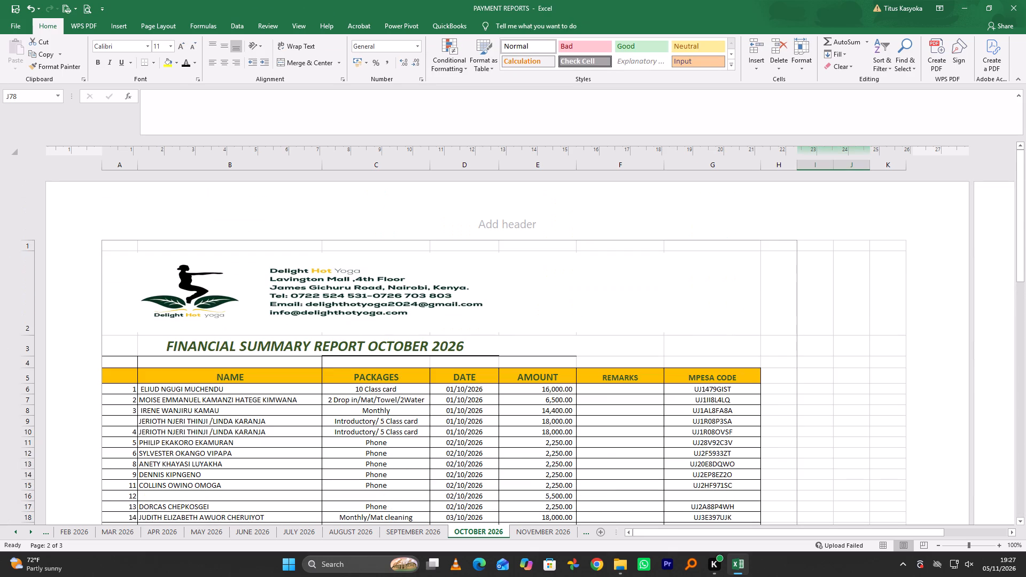
{"action": "left_click", "coordinate": [617, 334]}
{"action": "left_click_drag", "start_coordinate": [753, 292], "coordinate": [756, 292]}
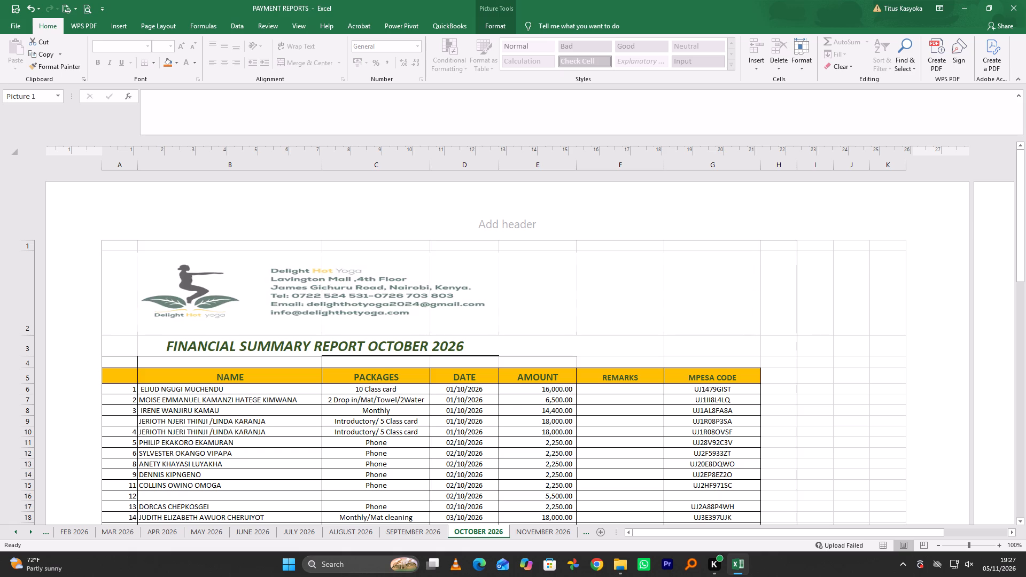
{"action": "left_click_drag", "start_coordinate": [756, 292], "coordinate": [759, 292]}
{"action": "left_click", "coordinate": [896, 343]}
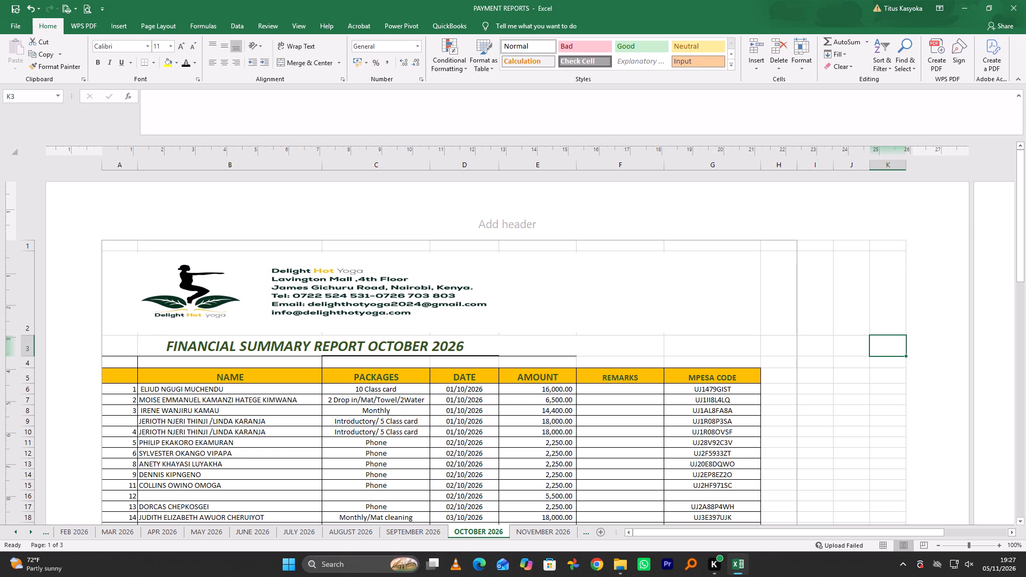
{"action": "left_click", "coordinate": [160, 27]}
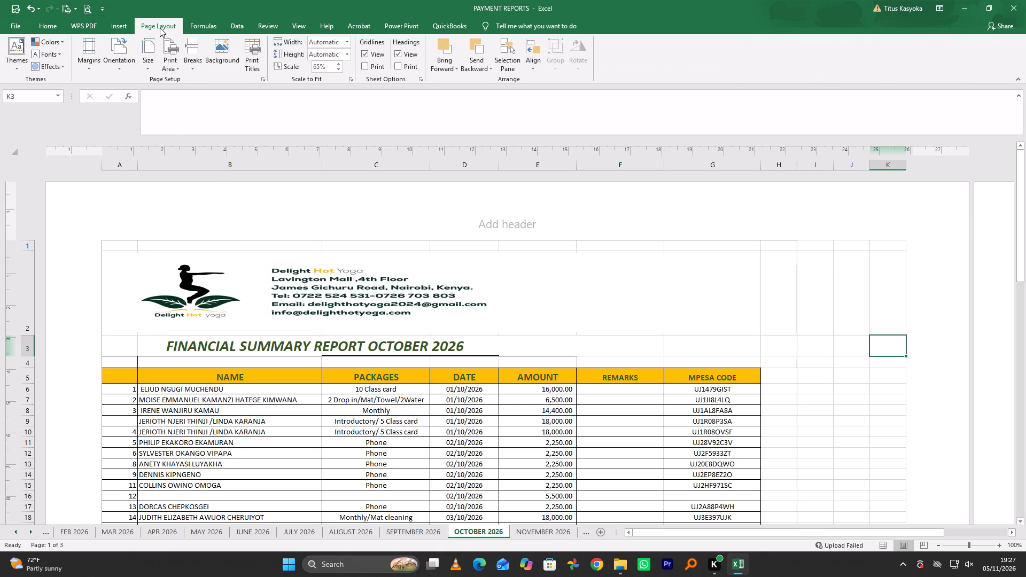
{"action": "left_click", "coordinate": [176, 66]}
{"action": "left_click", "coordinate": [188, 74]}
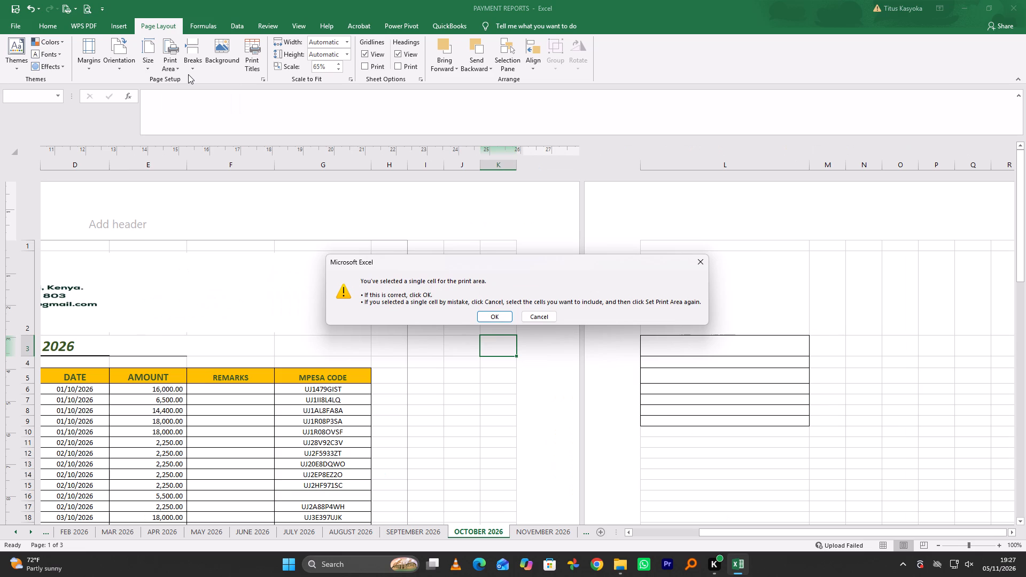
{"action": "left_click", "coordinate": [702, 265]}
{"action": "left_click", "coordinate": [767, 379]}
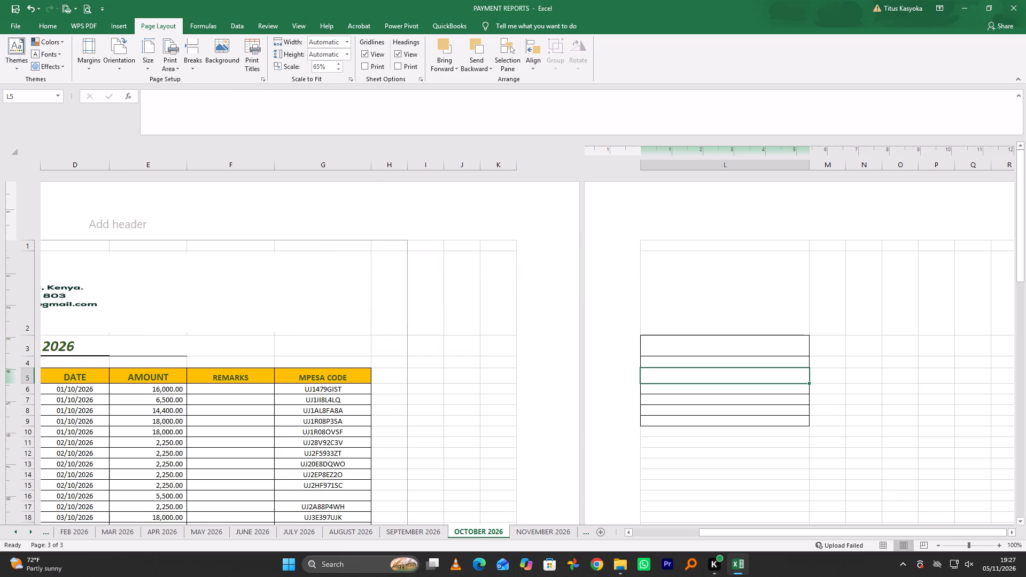
Set the print area to A1:H85, covering the report from the letterhead to just below the footer banner.
{"action": "left_click", "coordinate": [627, 531]}
{"action": "left_click", "coordinate": [928, 364]}
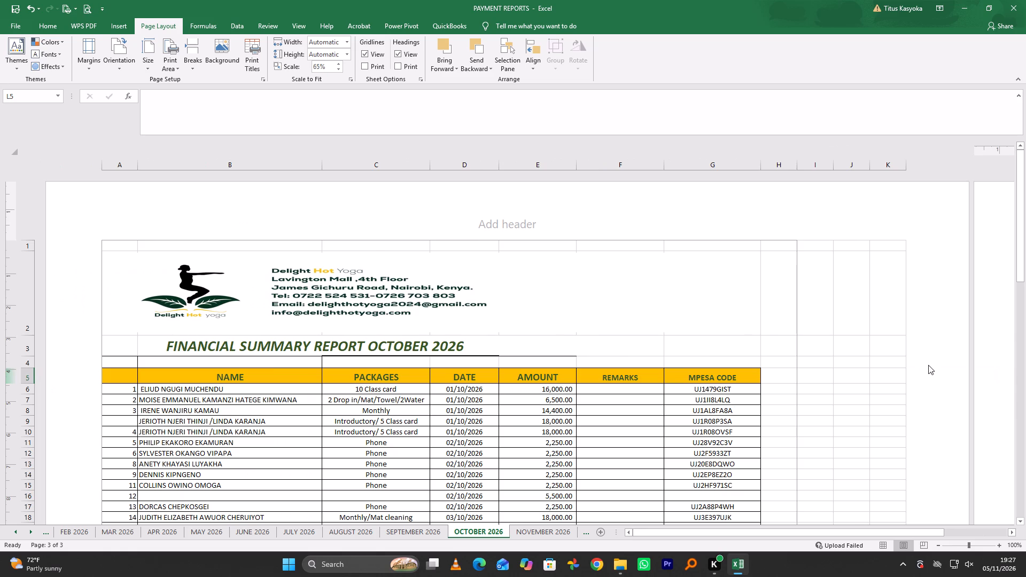
{"action": "left_click_drag", "start_coordinate": [113, 243], "coordinate": [693, 295]}
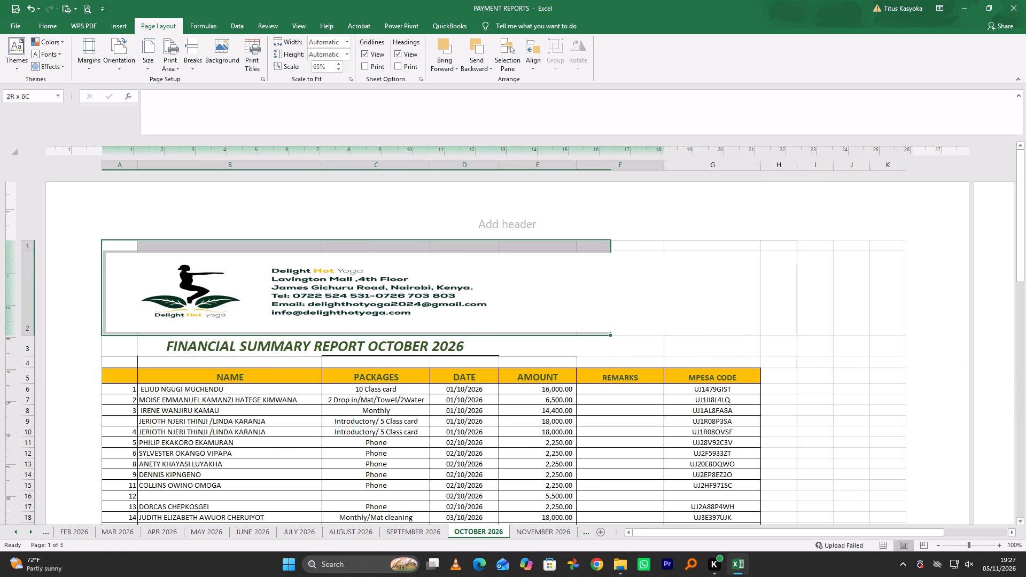
{"action": "left_click_drag", "start_coordinate": [693, 295], "coordinate": [753, 555]}
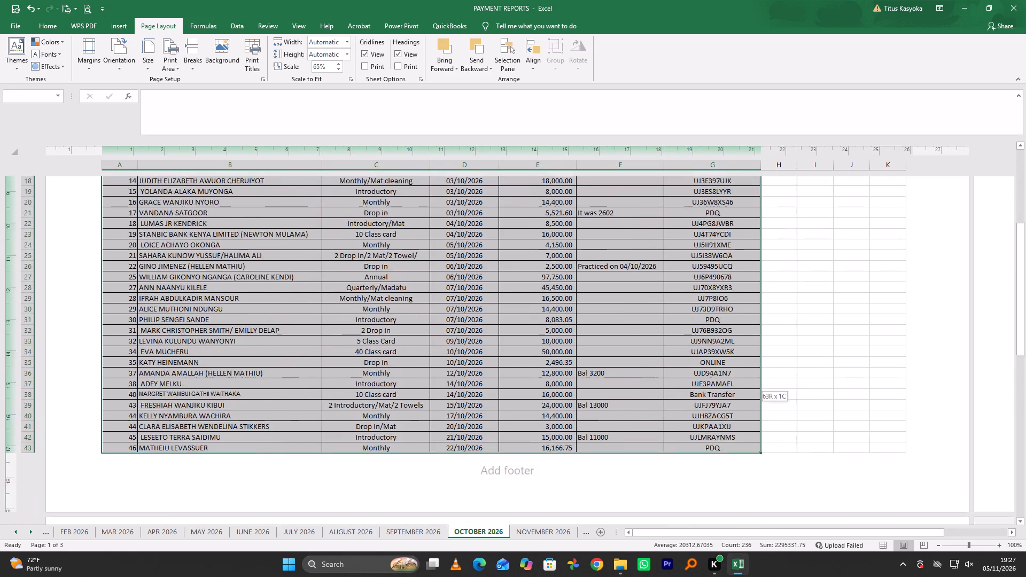
{"action": "left_click_drag", "start_coordinate": [753, 555], "coordinate": [733, 534]}
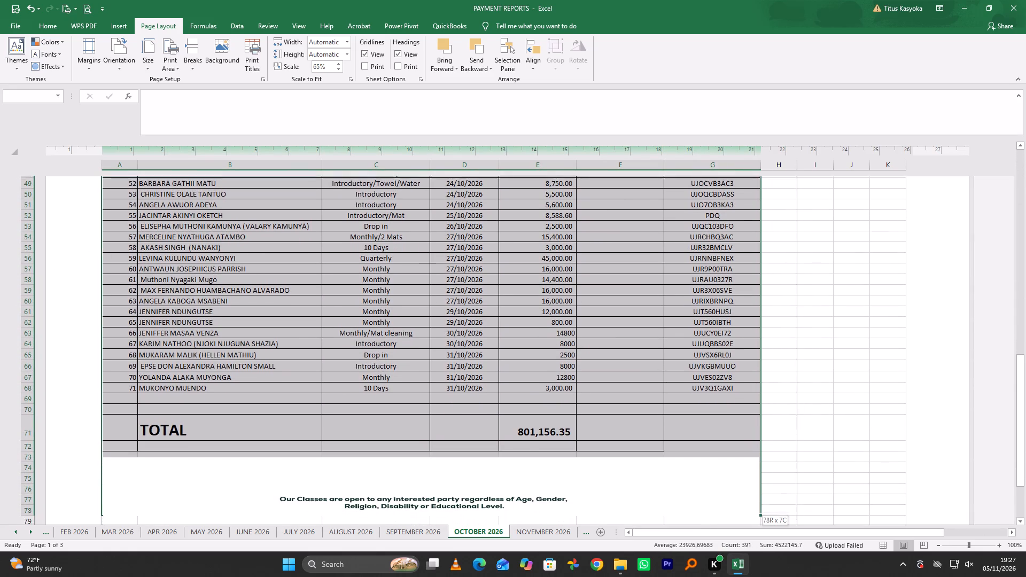
{"action": "left_click_drag", "start_coordinate": [733, 534], "coordinate": [766, 457]}
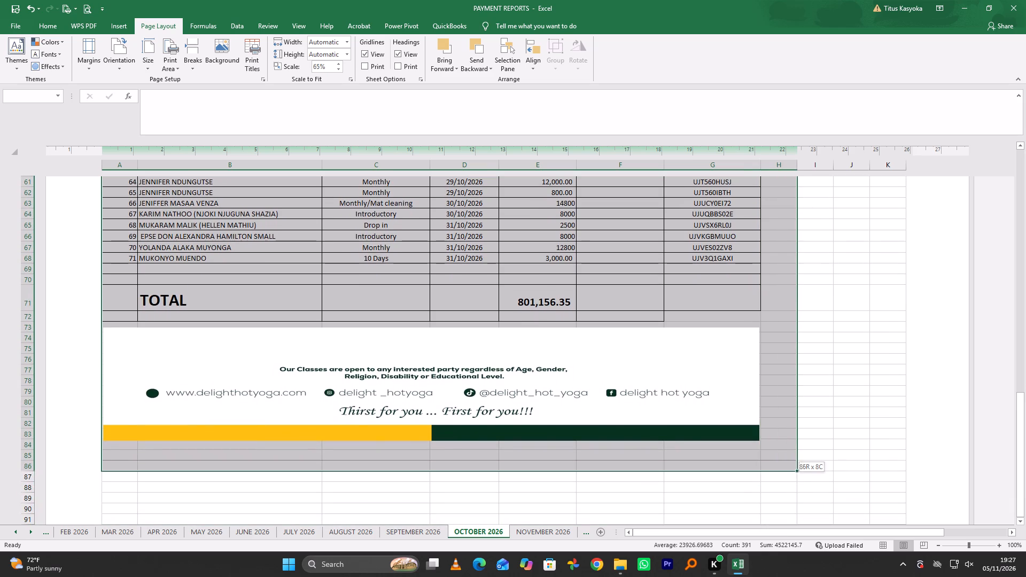
{"action": "left_click_drag", "start_coordinate": [766, 457], "coordinate": [770, 451]}
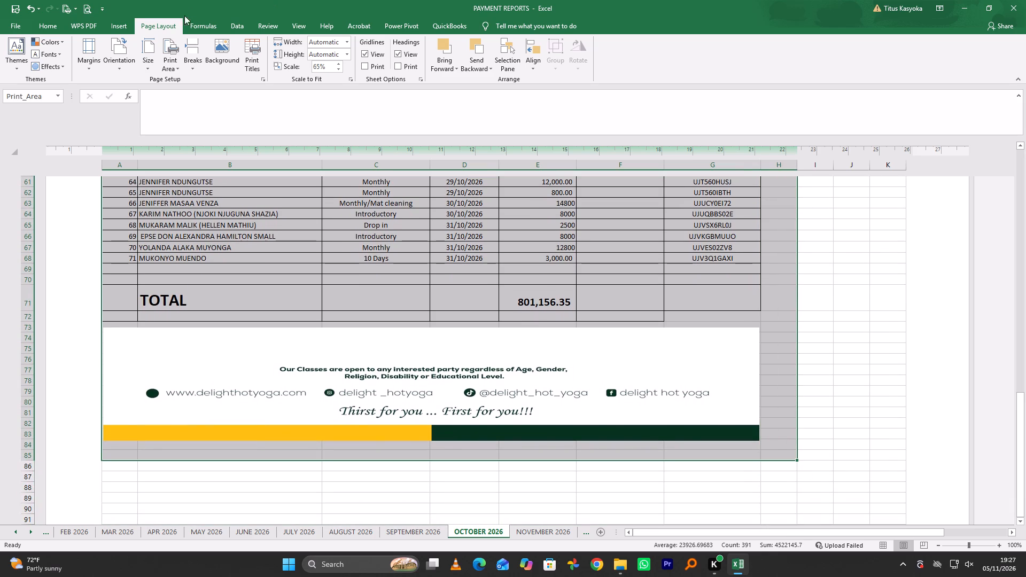
{"action": "left_click", "coordinate": [162, 26]}
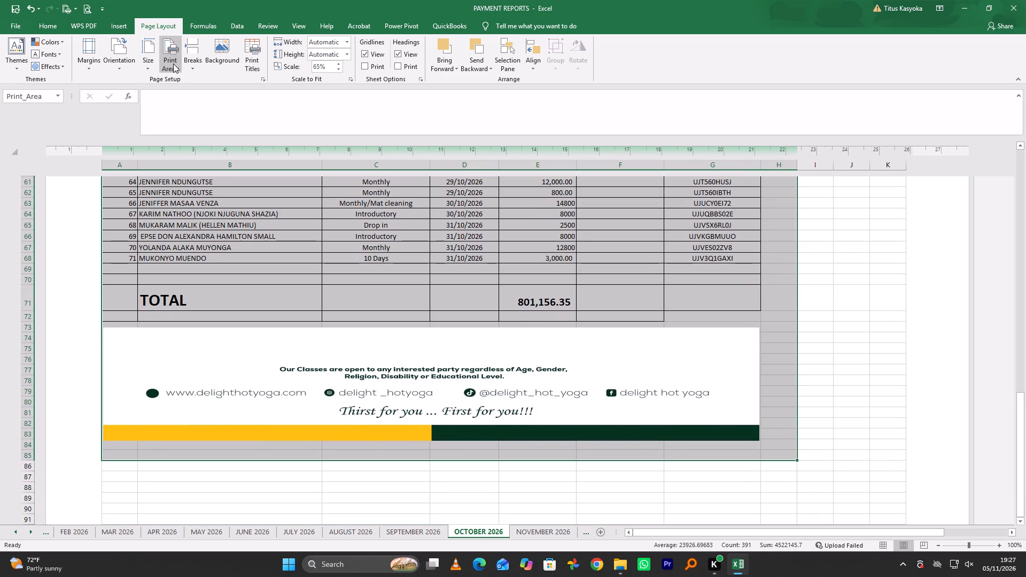
{"action": "left_click", "coordinate": [173, 64]}
{"action": "left_click", "coordinate": [188, 82]}
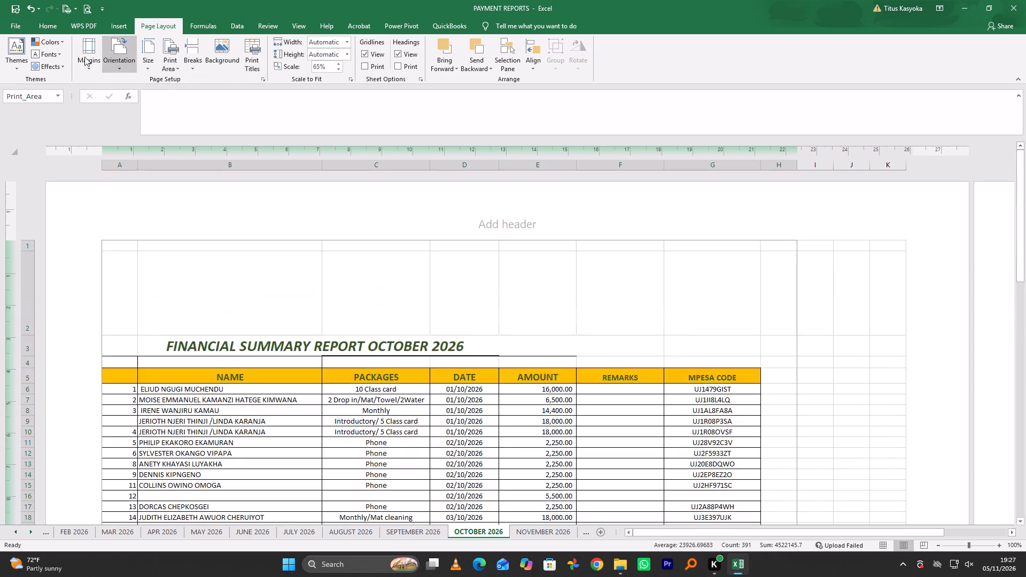
Review the page setup and print preview, and print one copy of the October 2026 sheet on the EPSON L3250 Series.
{"action": "left_click", "coordinate": [17, 29]}
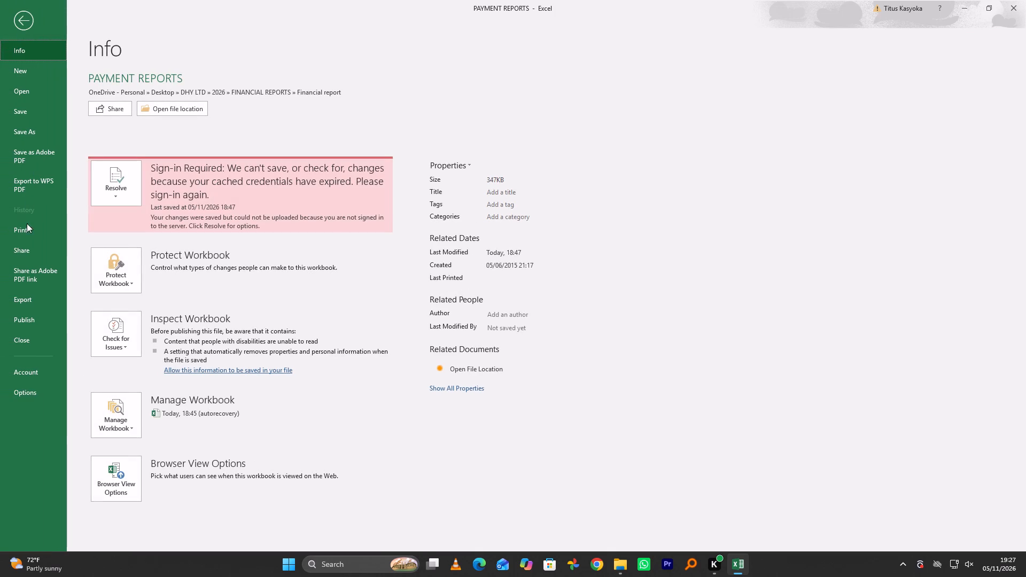
{"action": "left_click", "coordinate": [37, 234]}
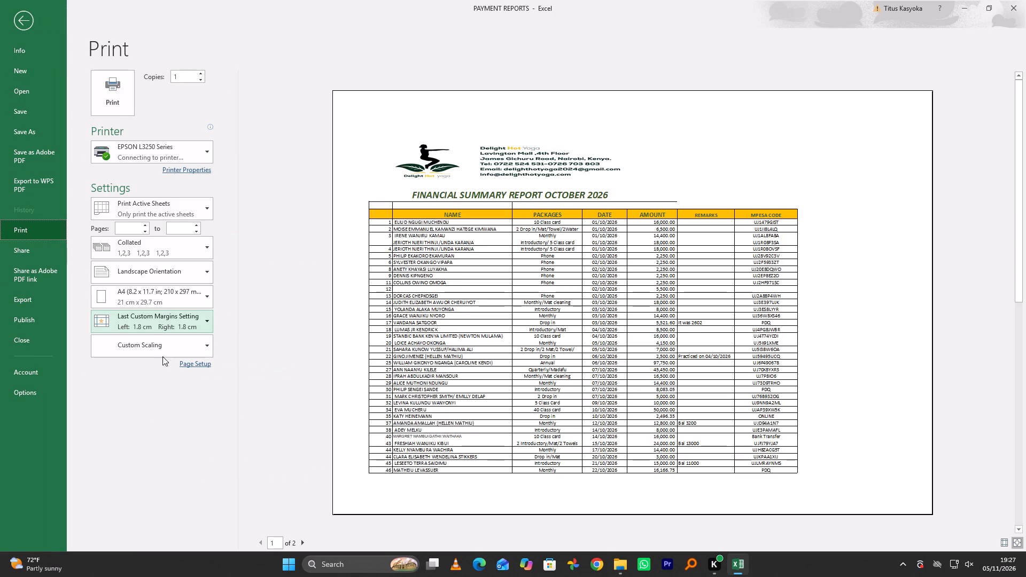
{"action": "left_click", "coordinate": [193, 361]}
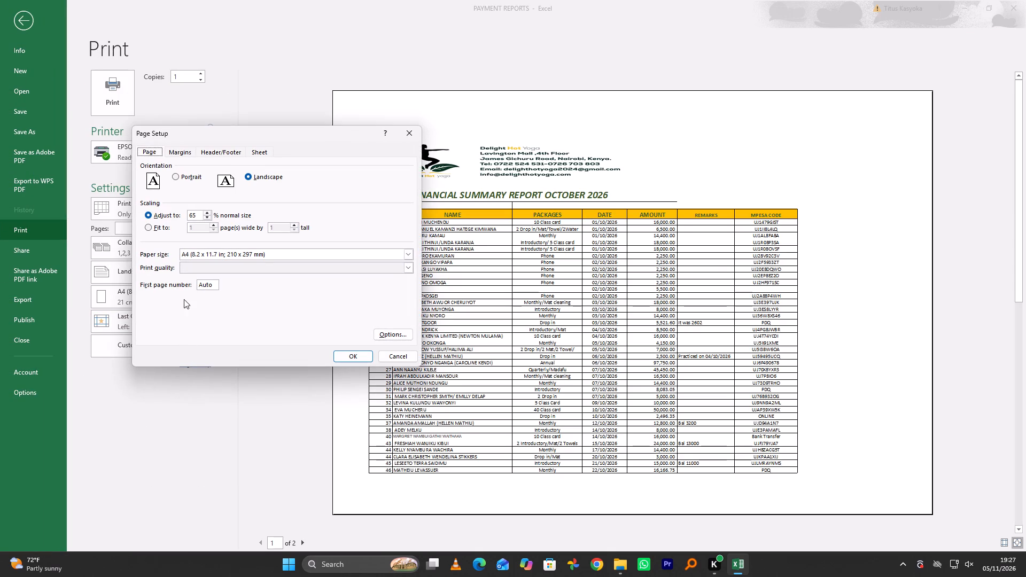
{"action": "left_click", "coordinate": [351, 357]}
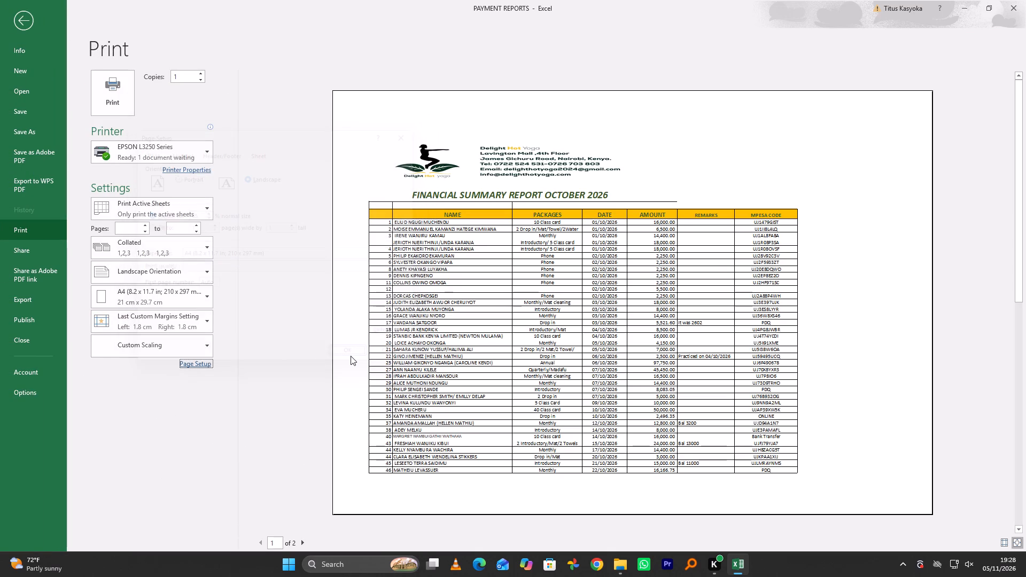
{"action": "scroll", "coordinate": [594, 390], "scroll_direction": "down", "scroll_amount": 2}
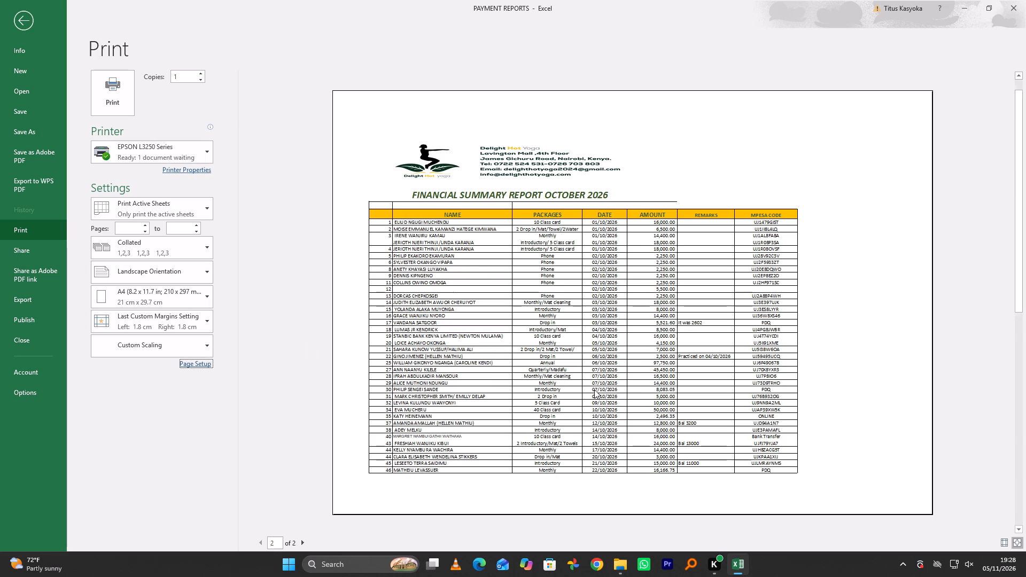
{"action": "scroll", "coordinate": [594, 389], "scroll_direction": "down", "scroll_amount": 4}
{"action": "scroll", "coordinate": [587, 387], "scroll_direction": "up", "scroll_amount": 6}
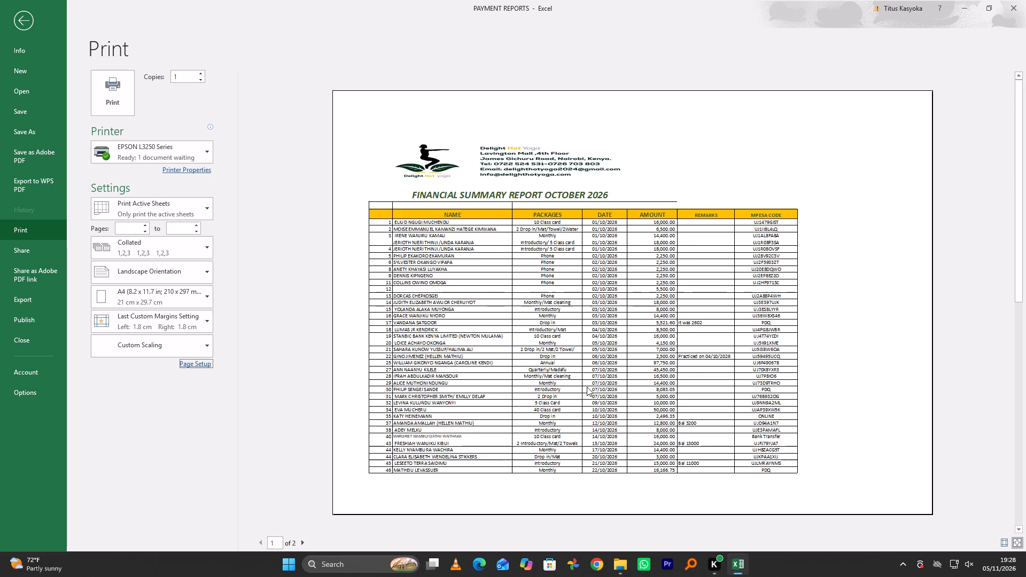
{"action": "left_click", "coordinate": [114, 87]}
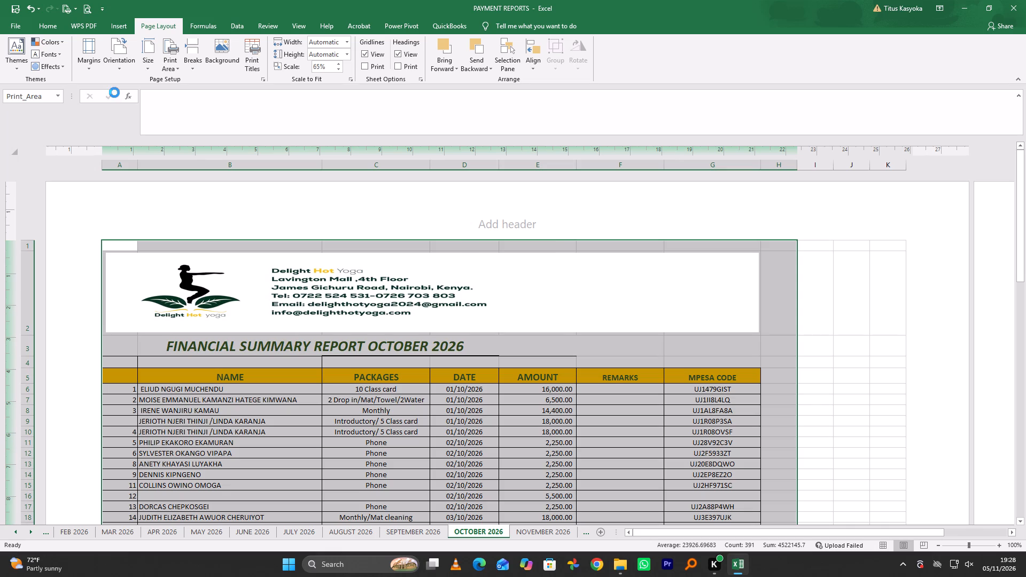
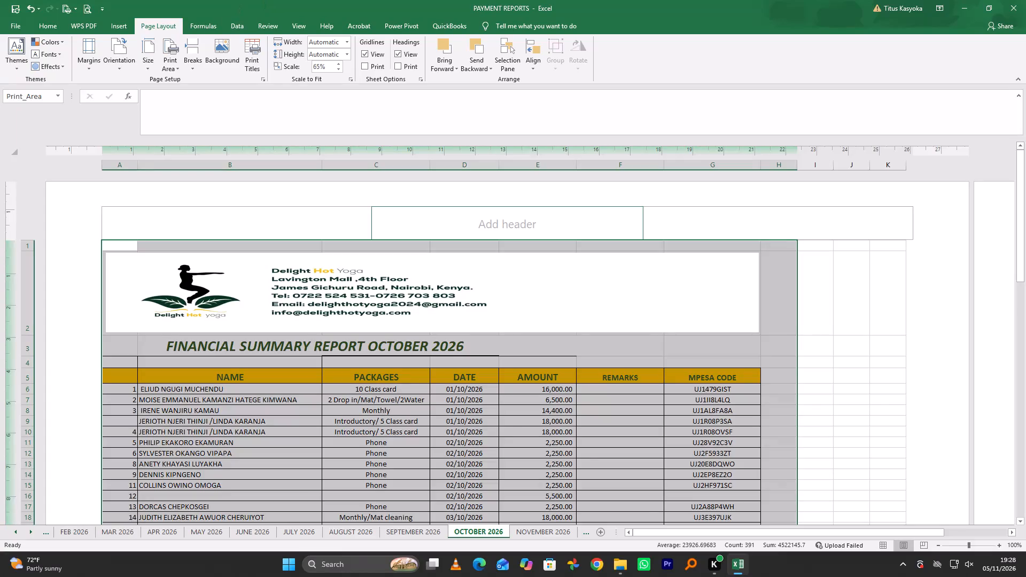
Deselect the print area and close the PAYMENT REPORTS workbook.
{"action": "left_click", "coordinate": [879, 343]}
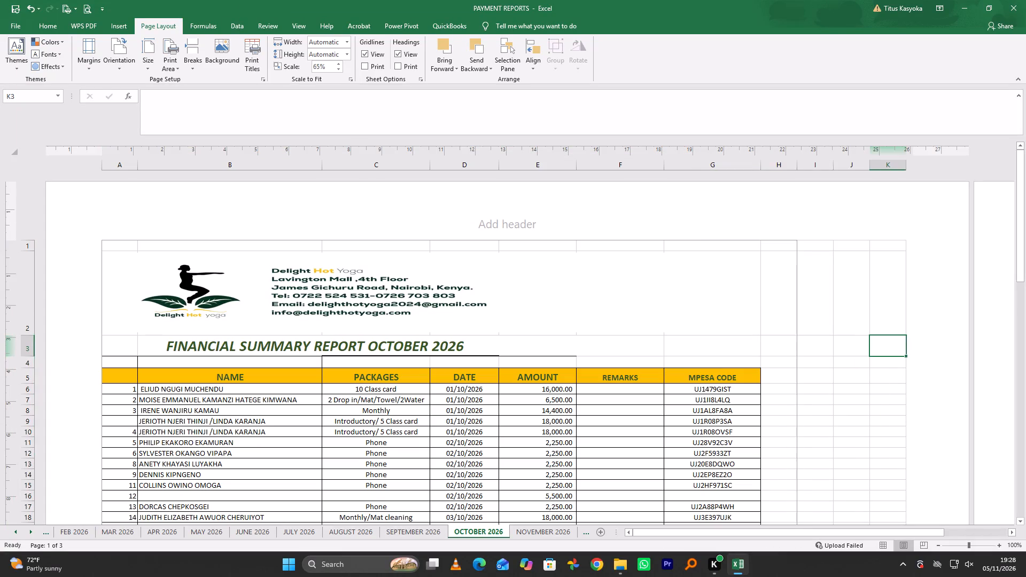
{"action": "left_click", "coordinate": [1015, 5]}
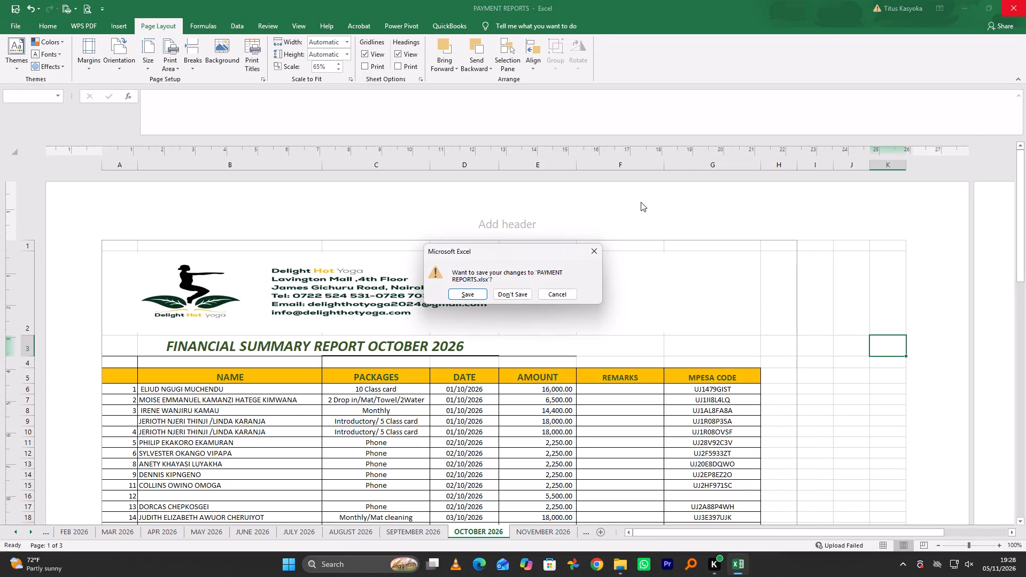
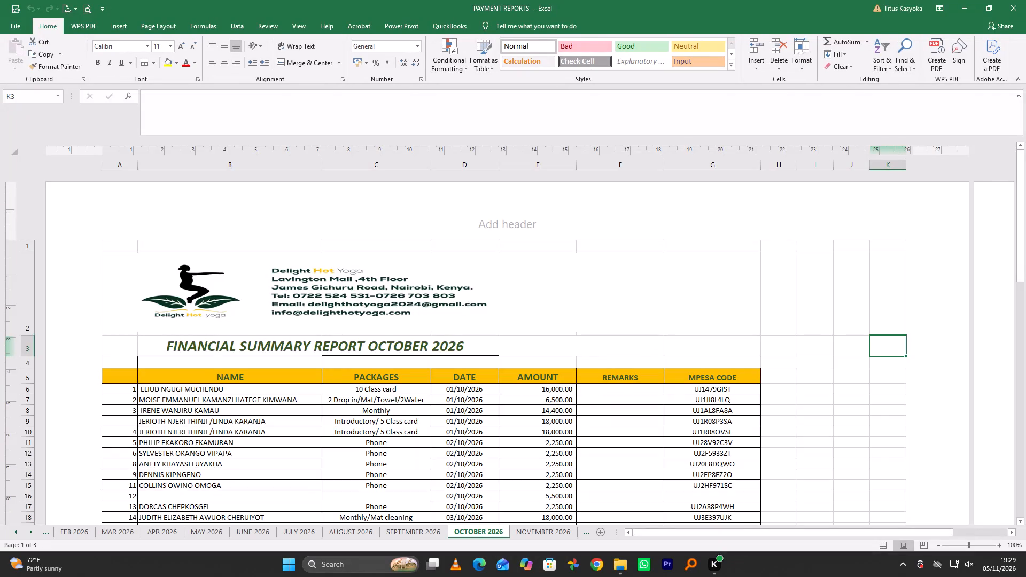
Review the October 2026 sheet's payment entries from the first row down to the total and footer banner.
{"action": "left_click", "coordinate": [534, 531]}
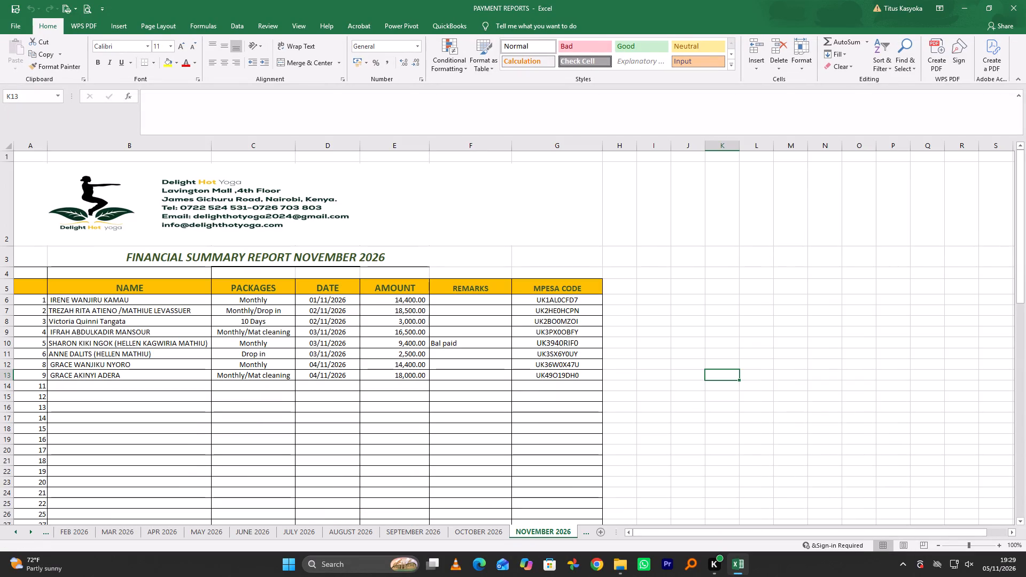
{"action": "left_click", "coordinate": [487, 536]}
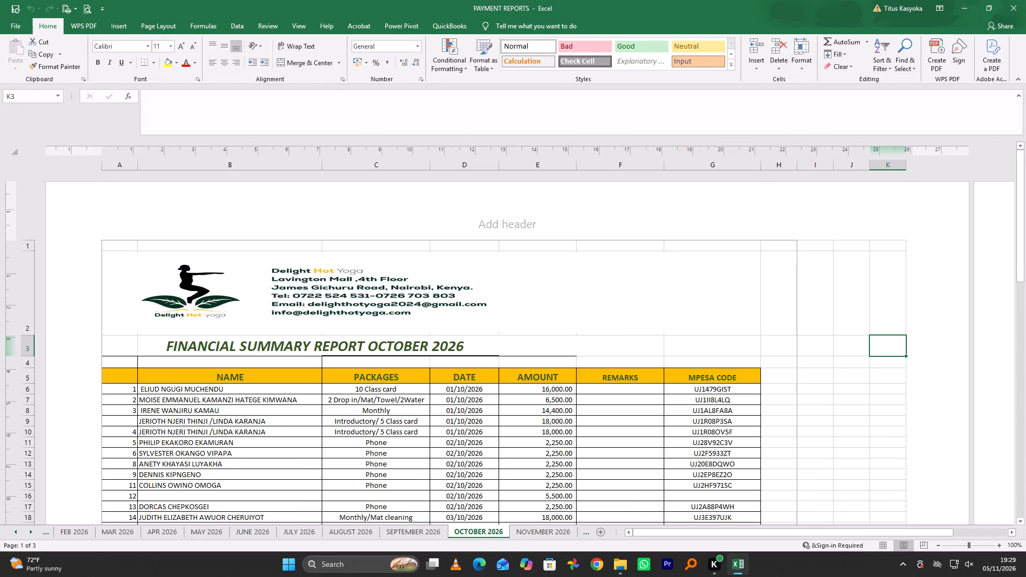
{"action": "scroll", "coordinate": [267, 428], "scroll_direction": "down", "scroll_amount": 12}
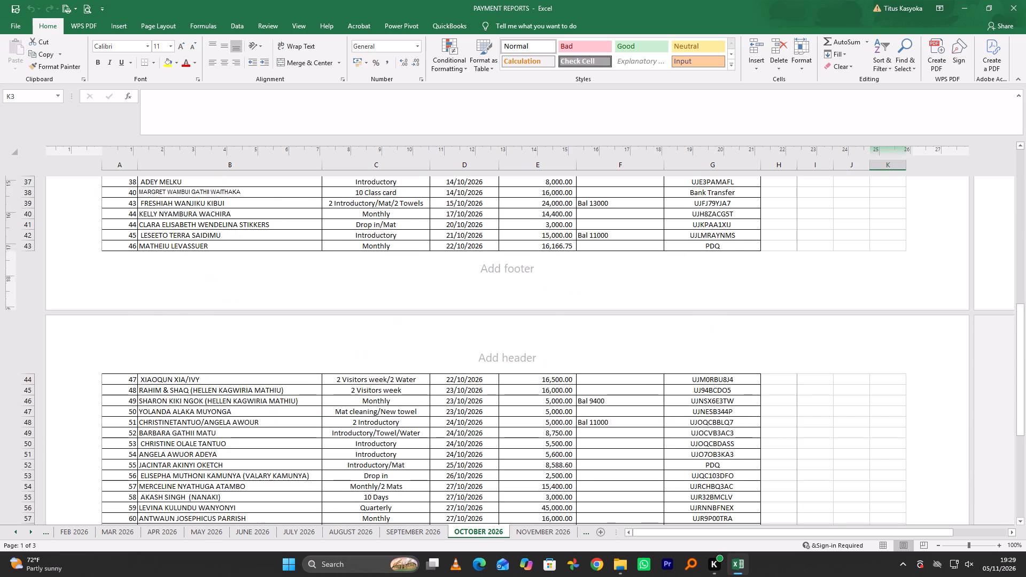
{"action": "scroll", "coordinate": [242, 441], "scroll_direction": "down", "scroll_amount": 5}
{"action": "scroll", "coordinate": [169, 325], "scroll_direction": "up", "scroll_amount": 4}
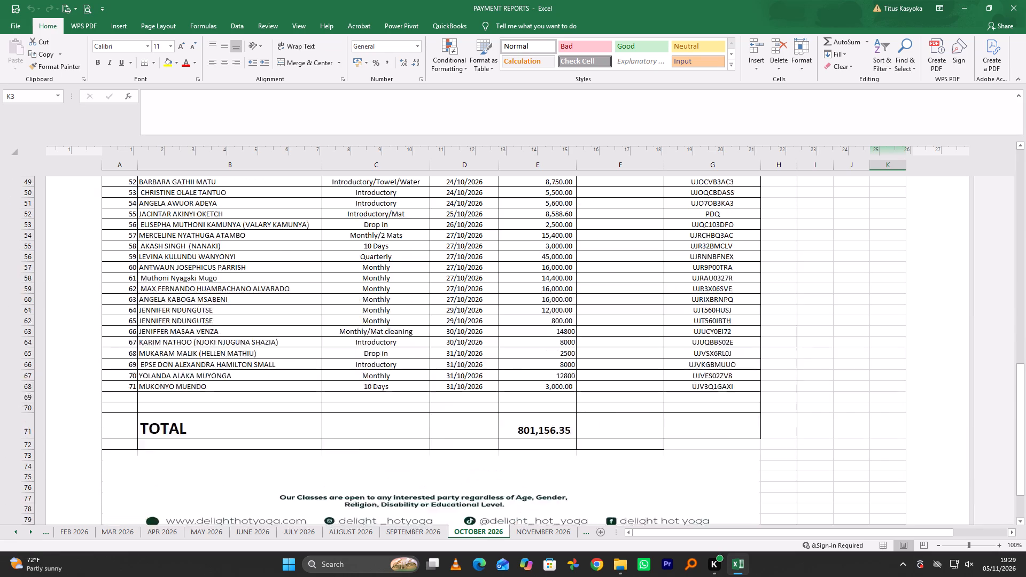
{"action": "scroll", "coordinate": [169, 325], "scroll_direction": "up", "scroll_amount": 9}
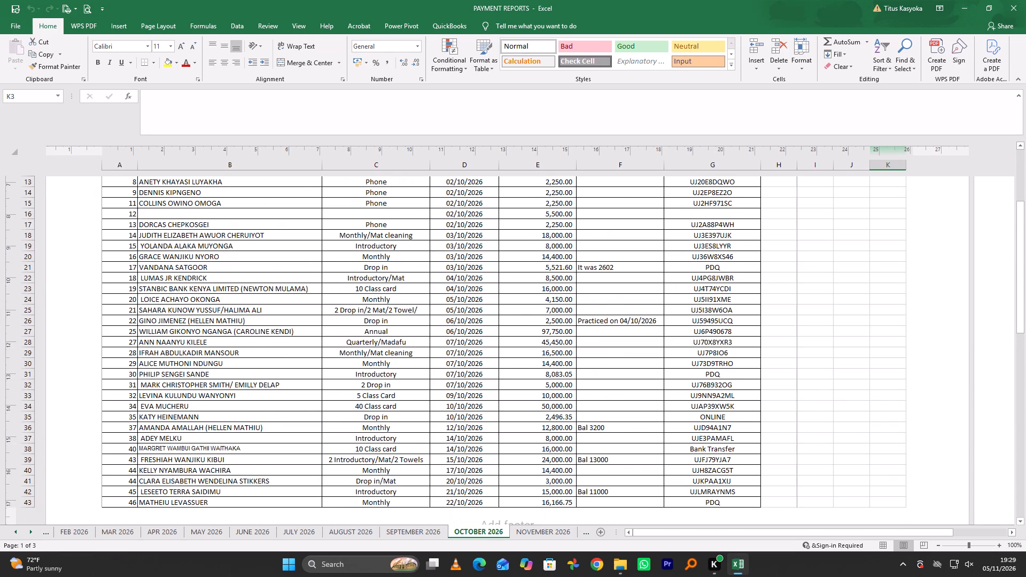
{"action": "scroll", "coordinate": [170, 196], "scroll_direction": "up", "scroll_amount": 3}
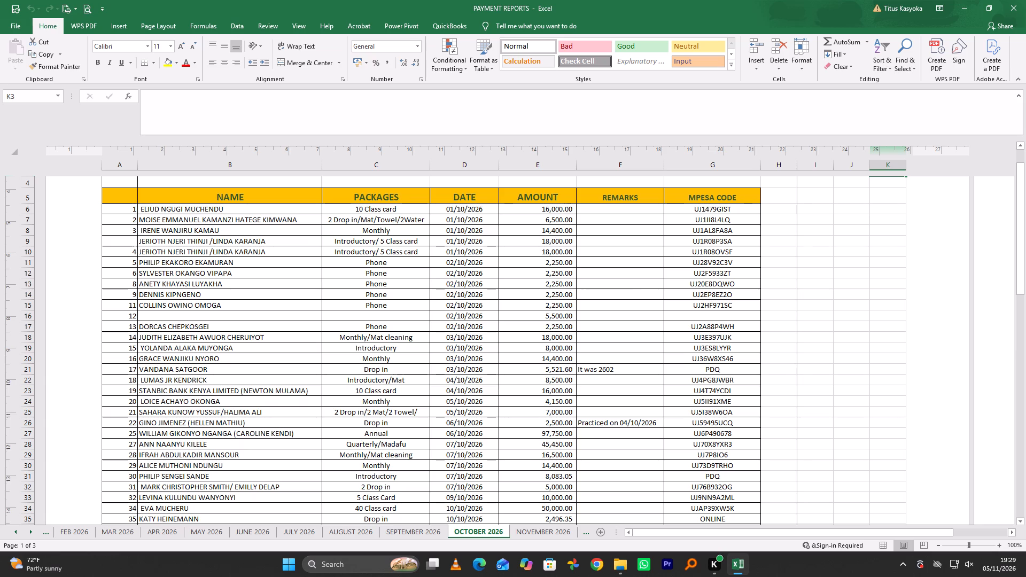
{"action": "scroll", "coordinate": [227, 308], "scroll_direction": "down", "scroll_amount": 7}
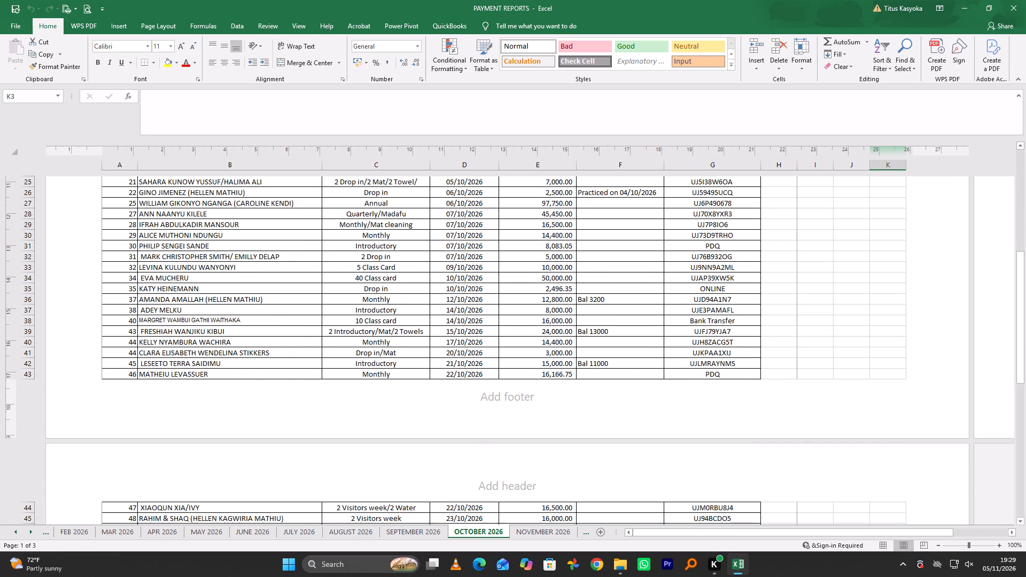
{"action": "scroll", "coordinate": [314, 333], "scroll_direction": "down", "scroll_amount": 1}
{"action": "scroll", "coordinate": [442, 383], "scroll_direction": "down", "scroll_amount": 8}
{"action": "scroll", "coordinate": [490, 404], "scroll_direction": "down", "scroll_amount": 2}
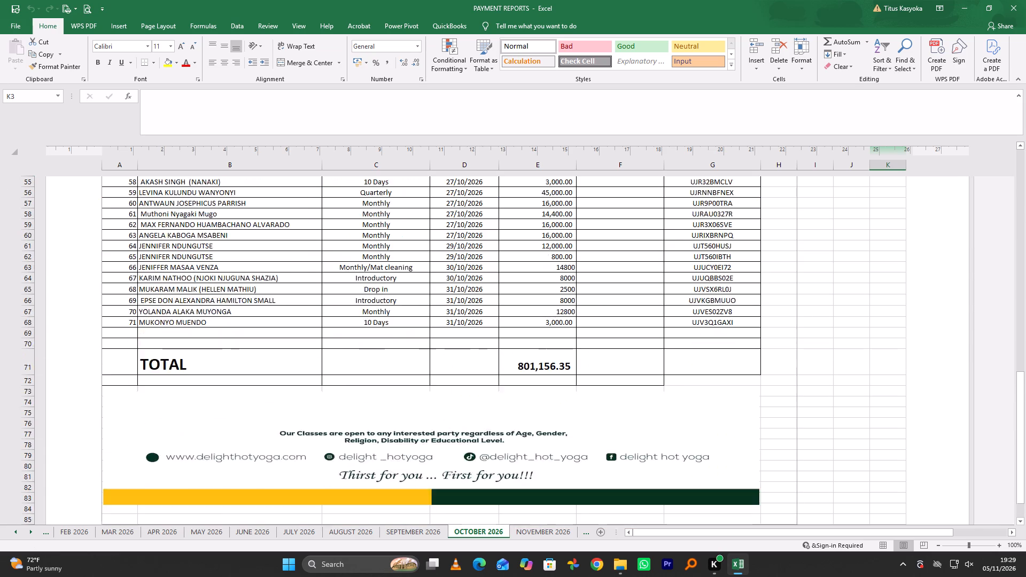
{"action": "scroll", "coordinate": [489, 406], "scroll_direction": "down", "scroll_amount": 8}
{"action": "scroll", "coordinate": [480, 399], "scroll_direction": "up", "scroll_amount": 4}
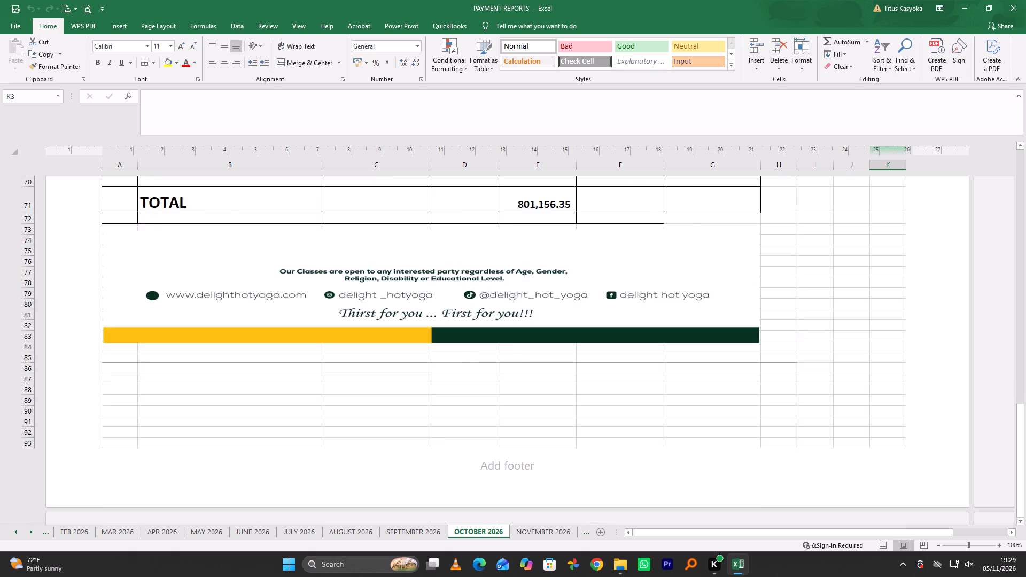
{"action": "scroll", "coordinate": [481, 387], "scroll_direction": "up", "scroll_amount": 18}
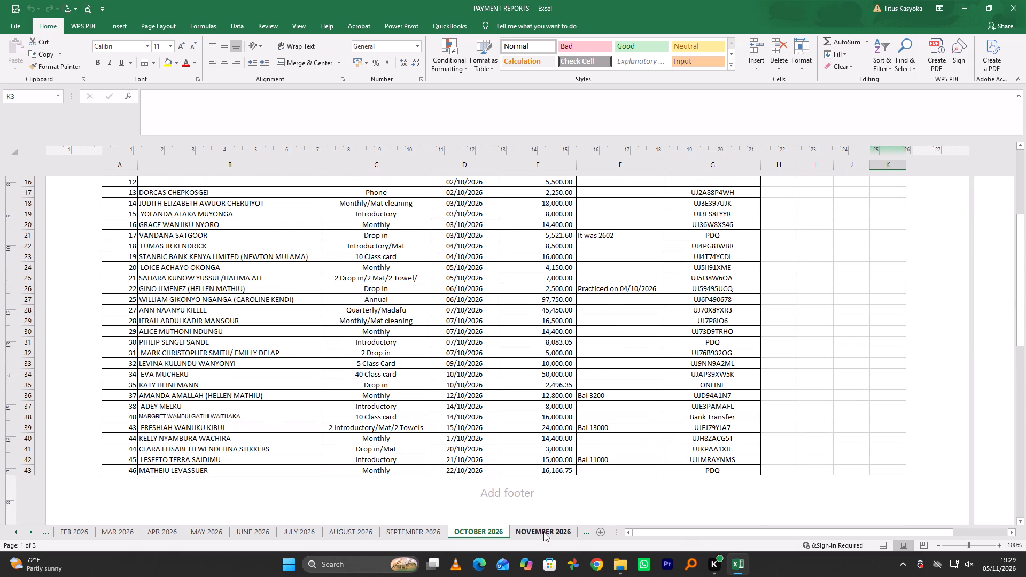
{"action": "scroll", "coordinate": [437, 363], "scroll_direction": "up", "scroll_amount": 8}
On the November 2026 sheet, enter the client's name and the package Madafu in row 14, numbered 11.
{"action": "left_click", "coordinate": [547, 534]}
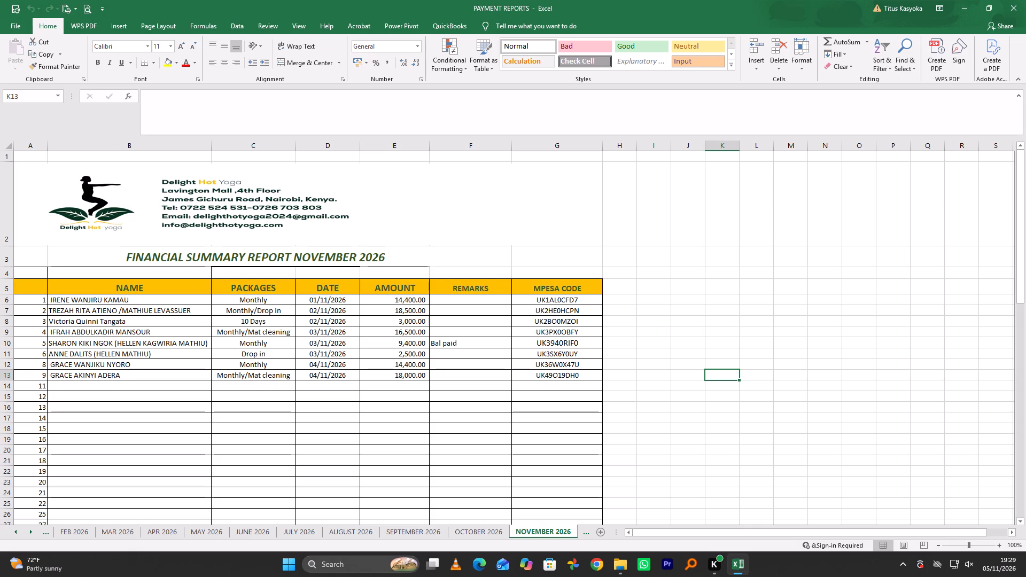
{"action": "left_click", "coordinate": [71, 388]}
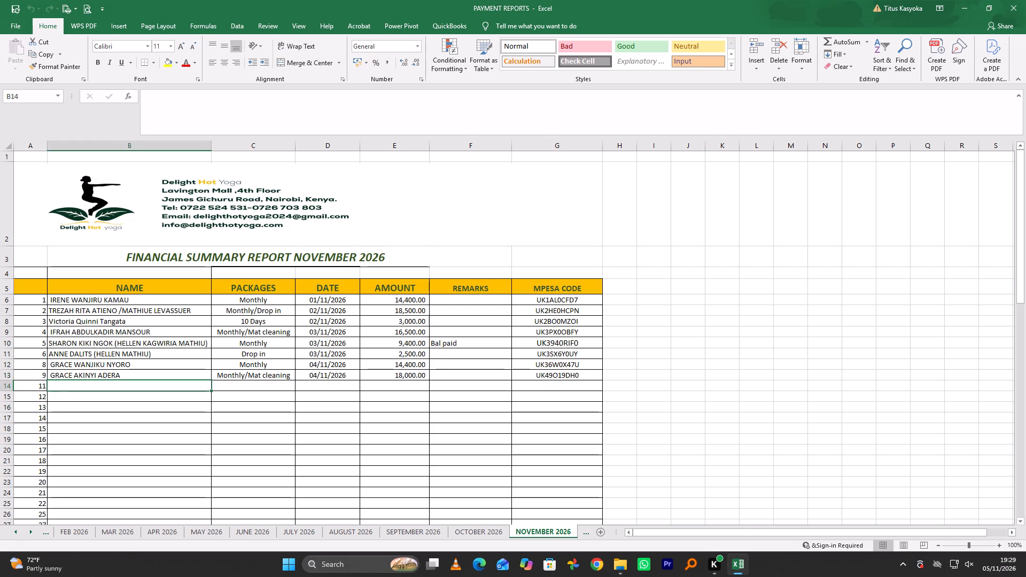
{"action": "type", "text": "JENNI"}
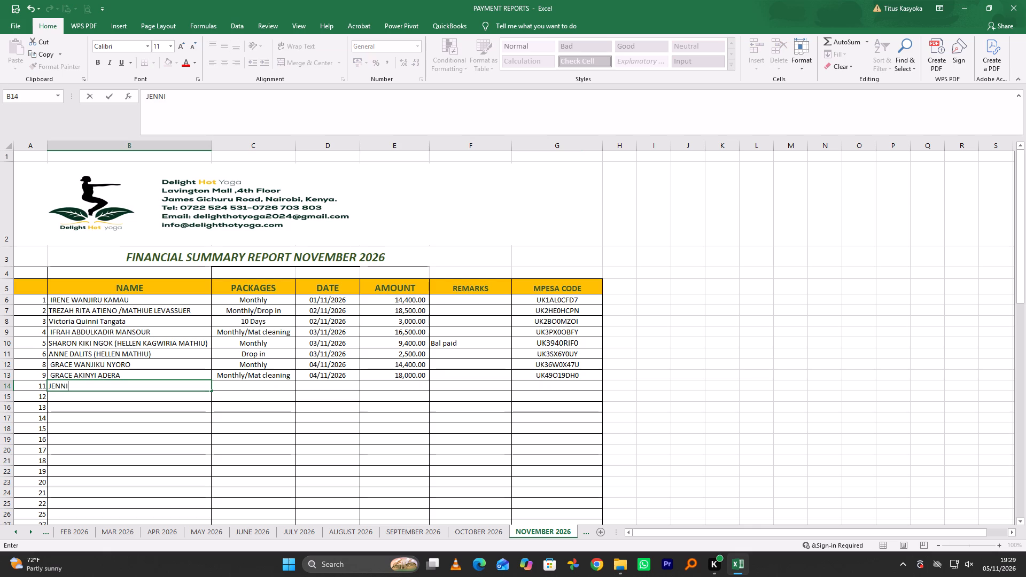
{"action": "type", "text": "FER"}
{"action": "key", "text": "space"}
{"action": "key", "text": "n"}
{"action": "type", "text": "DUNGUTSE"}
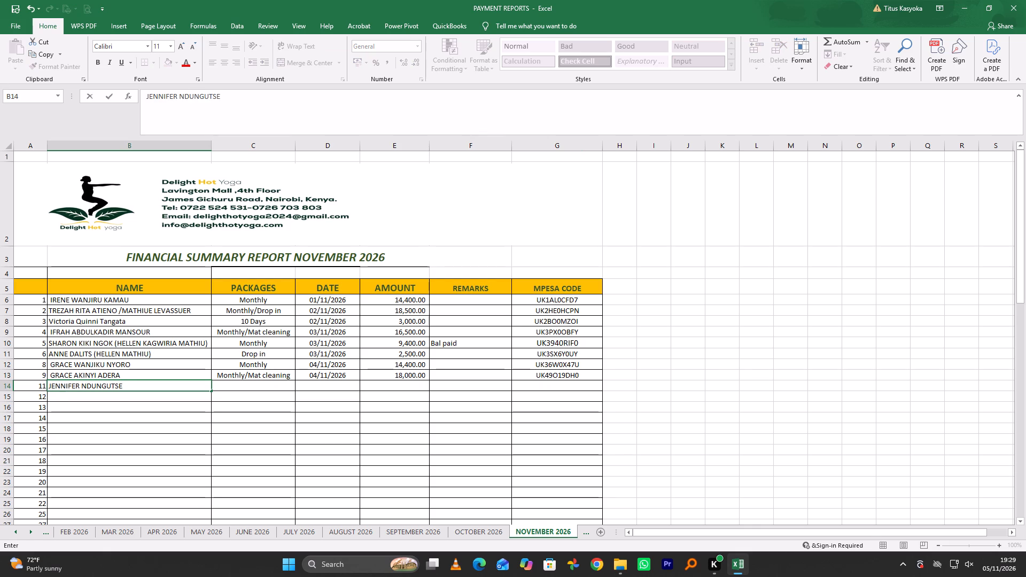
{"action": "left_click", "coordinate": [243, 378]}
{"action": "left_click", "coordinate": [244, 386]}
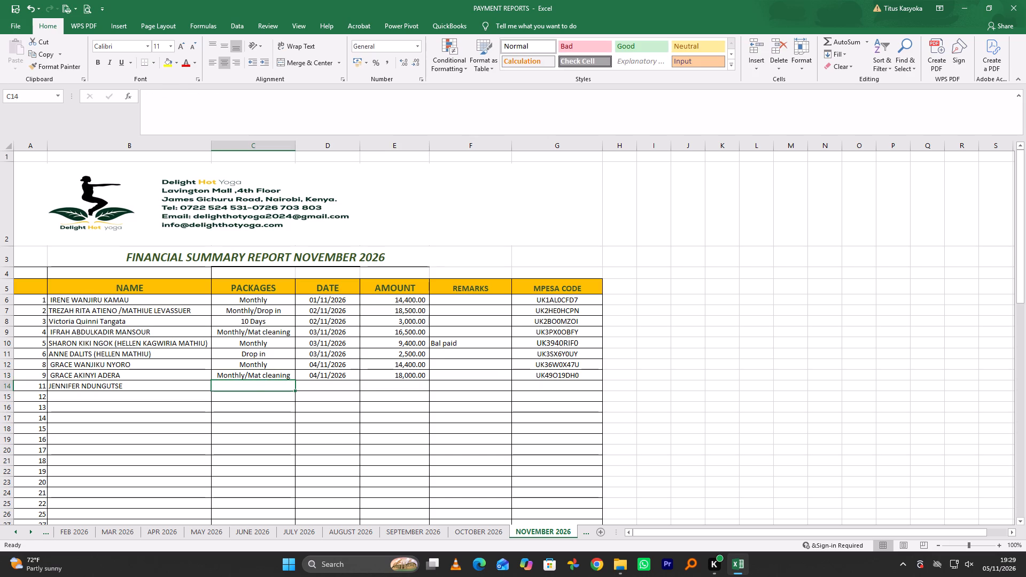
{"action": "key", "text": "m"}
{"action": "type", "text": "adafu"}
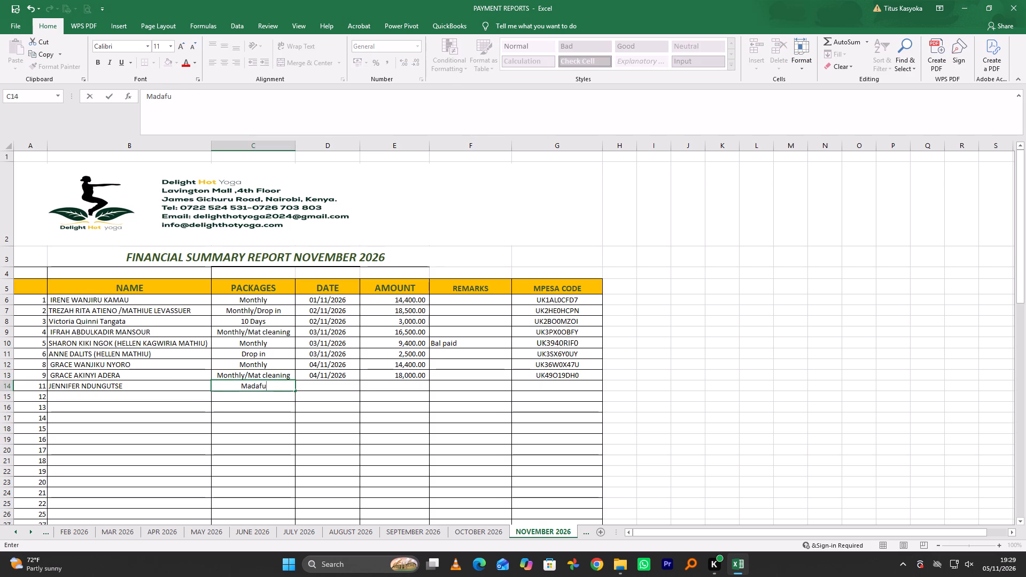
Extend the date series down to 05/11/2026 in row 14 and enter 450 as that payment's amount.
{"action": "left_click", "coordinate": [335, 375]}
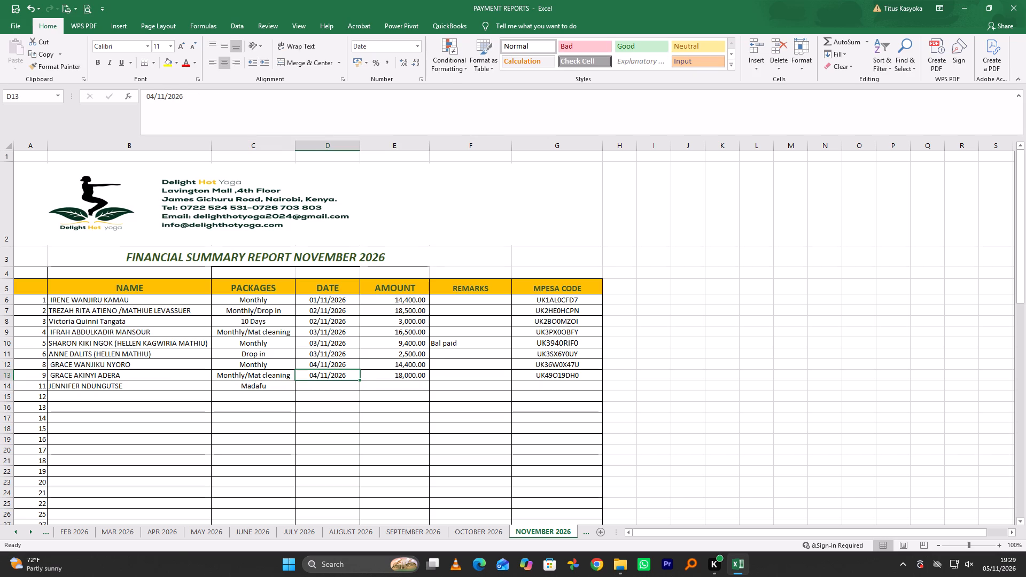
{"action": "left_click_drag", "start_coordinate": [359, 379], "coordinate": [359, 389]}
{"action": "left_click", "coordinate": [413, 383]}
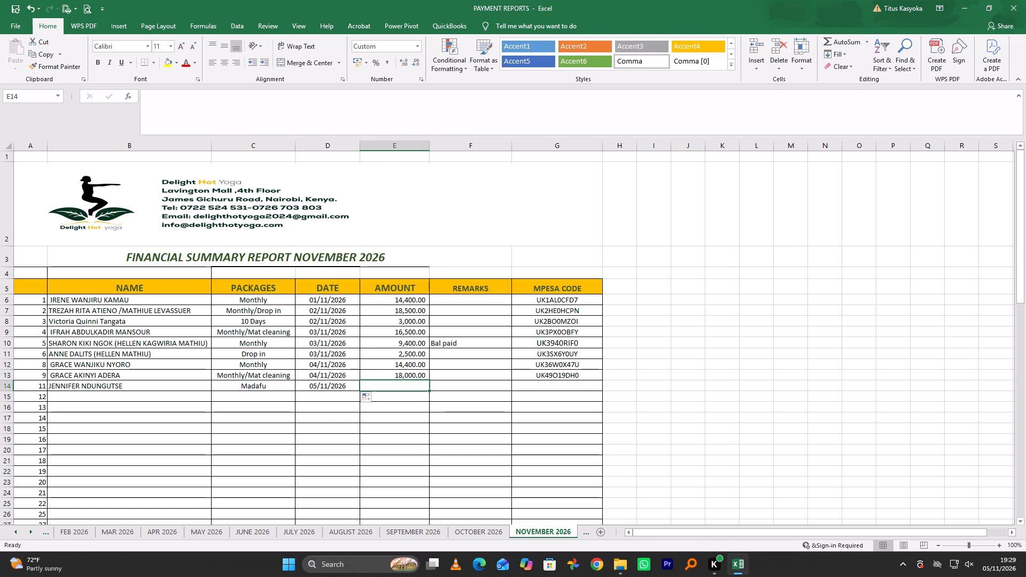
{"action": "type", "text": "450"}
{"action": "left_click", "coordinate": [500, 403]}
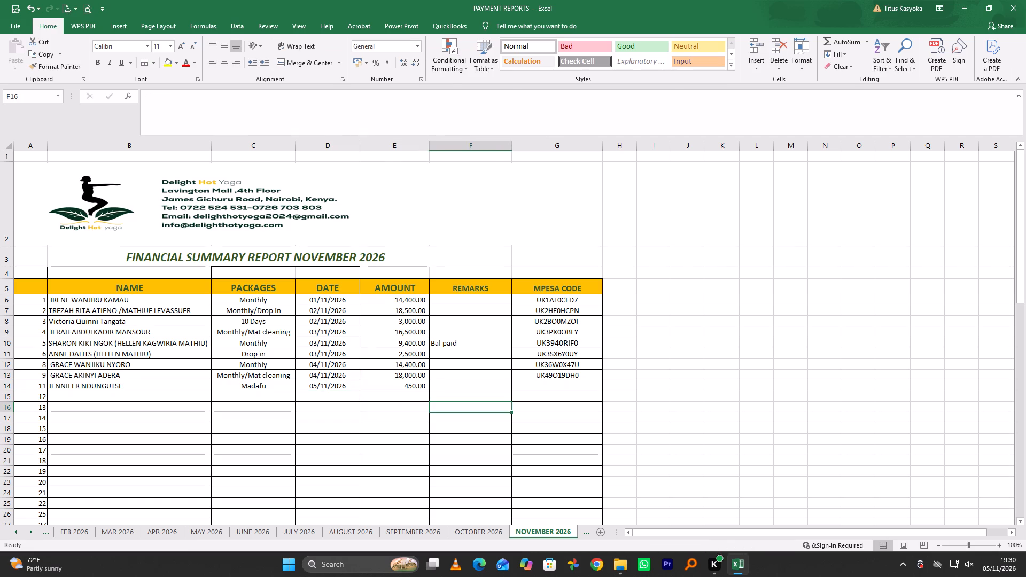
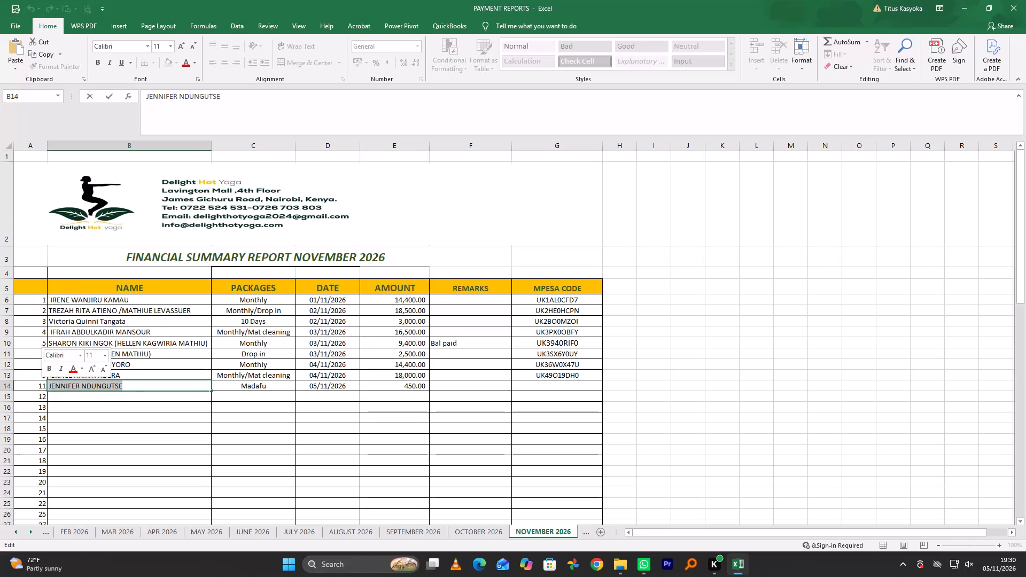
Replace the client's name in row 14 of the November 2026 sheet with the copied version that includes the middle initial.
{"action": "key", "text": "ctrl+v"}
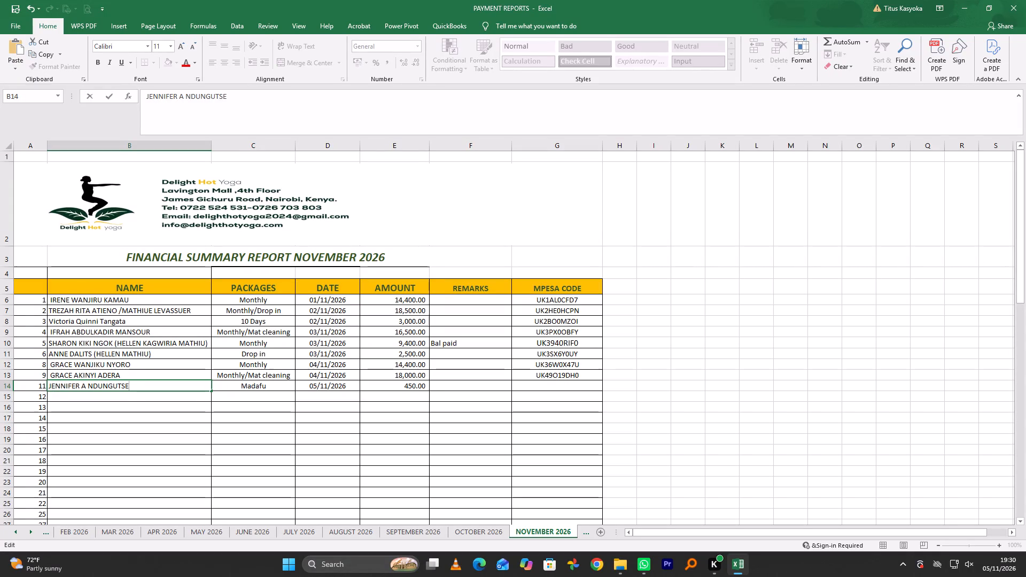
{"action": "left_click", "coordinate": [641, 560]}
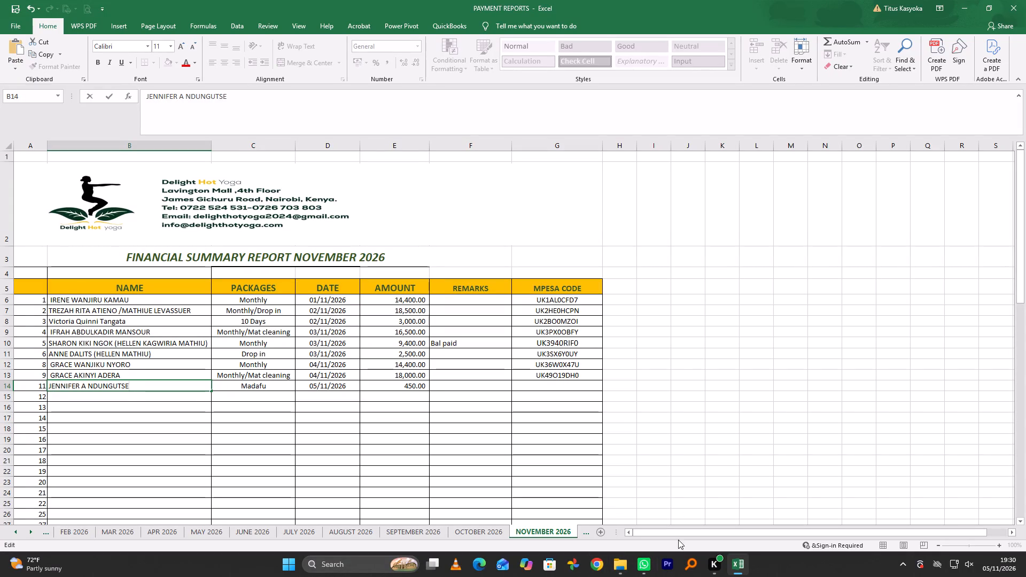
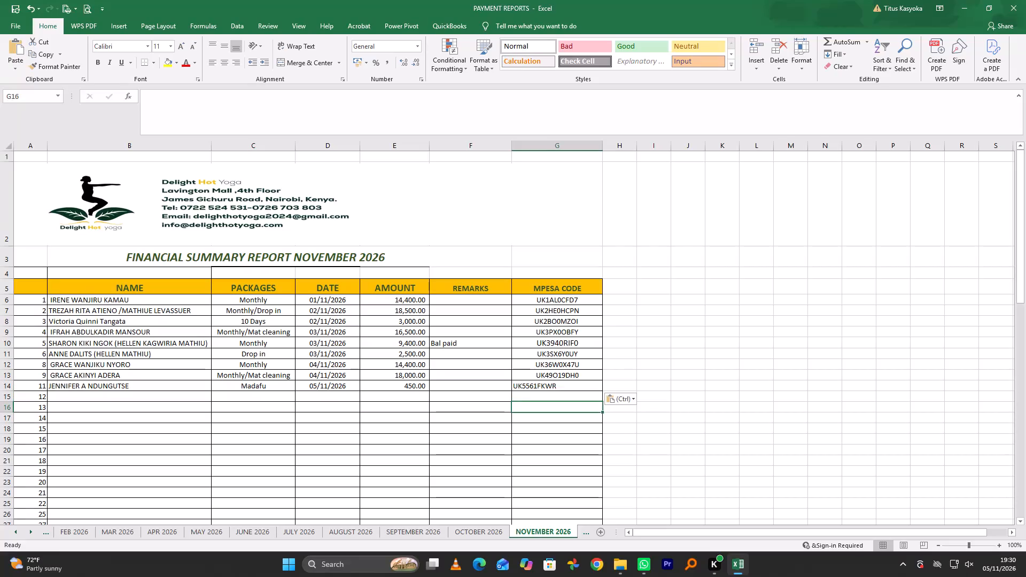
Centre the MPESA code in row 14 of the November 2026 sheet within its cell.
{"action": "right_click", "coordinate": [558, 388]}
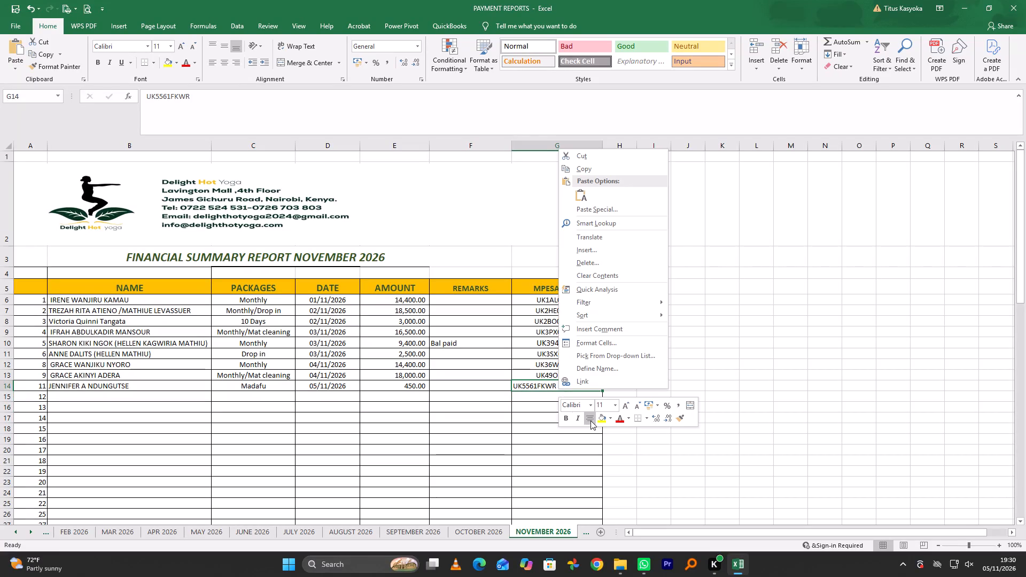
{"action": "left_click", "coordinate": [589, 417]}
{"action": "left_click", "coordinate": [781, 330]}
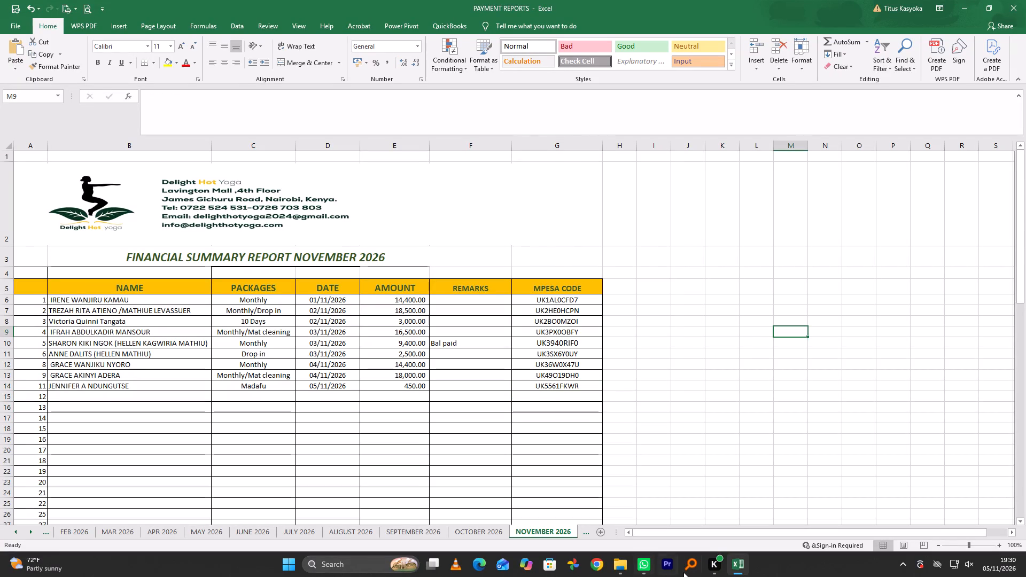
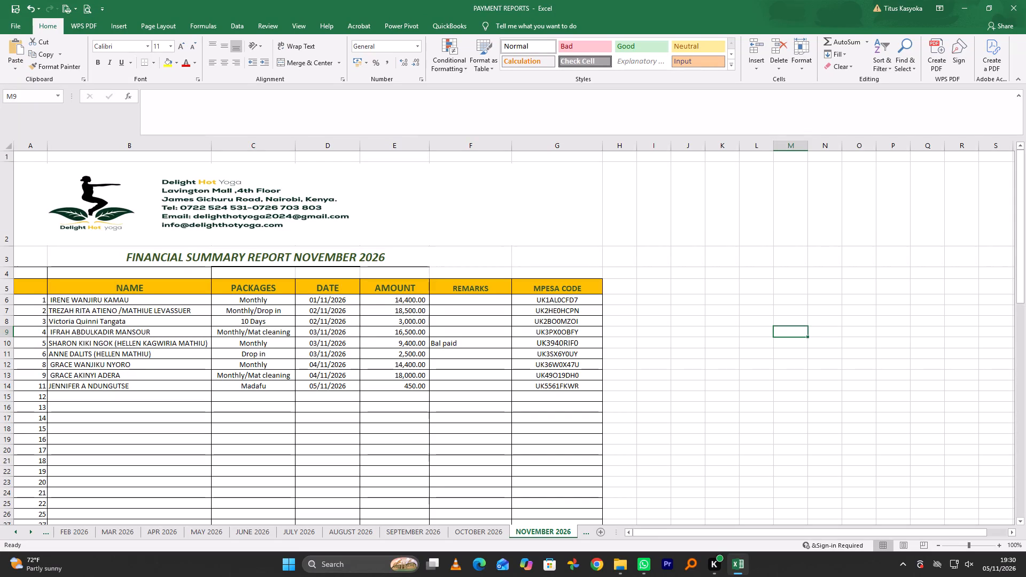
Look over the November 2026 sheet and close the PAYMENT REPORTS workbook.
{"action": "scroll", "coordinate": [526, 475], "scroll_direction": "down", "scroll_amount": 4}
{"action": "scroll", "coordinate": [526, 478], "scroll_direction": "up", "scroll_amount": 12}
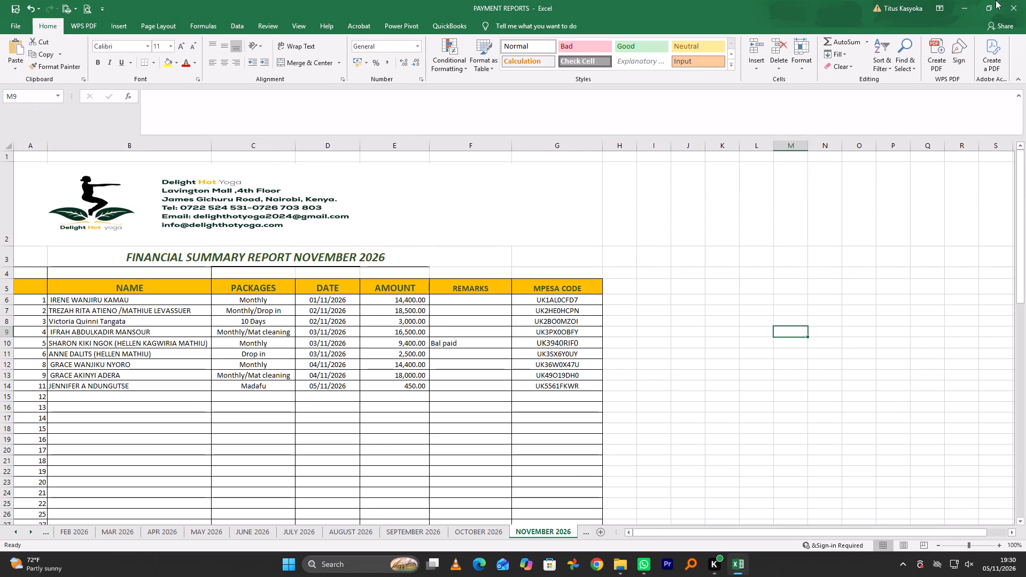
{"action": "left_click", "coordinate": [1017, 8]}
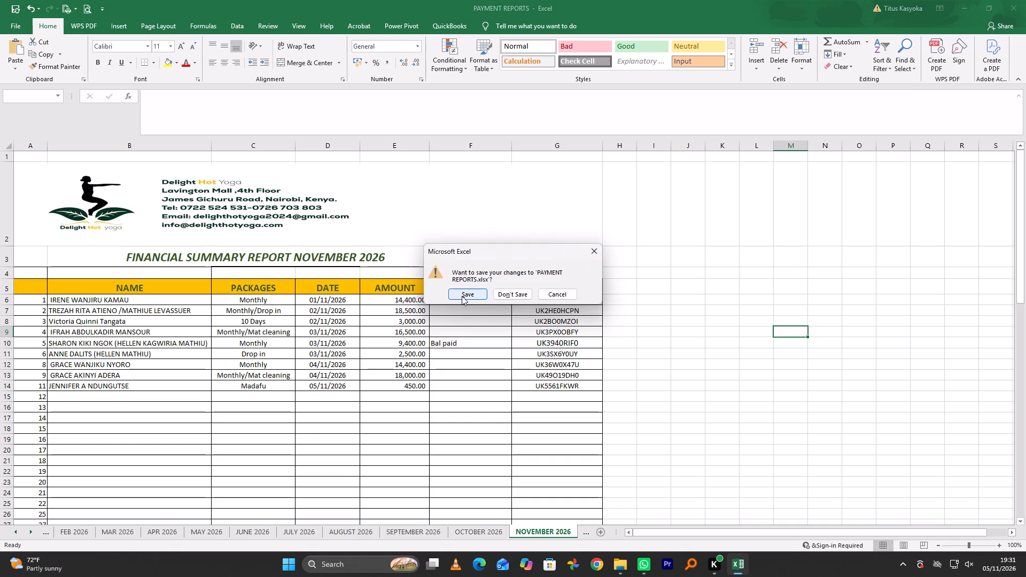
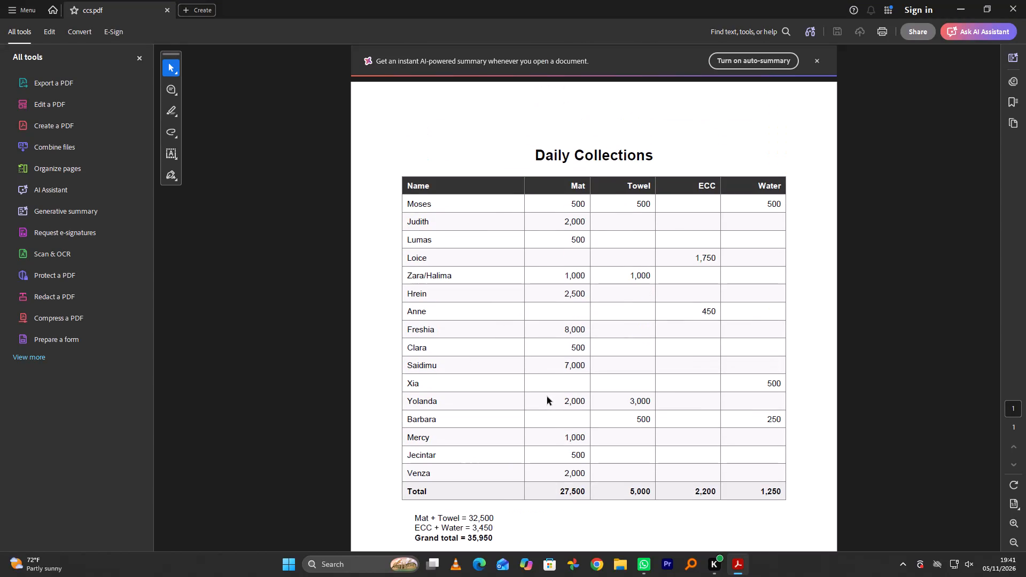
Print all pages of the Daily Collections document ccs.pdf in Adobe Acrobat, one portrait copy fitted to the page, on the EPSON L3250 Series.
{"action": "left_click", "coordinate": [887, 35]}
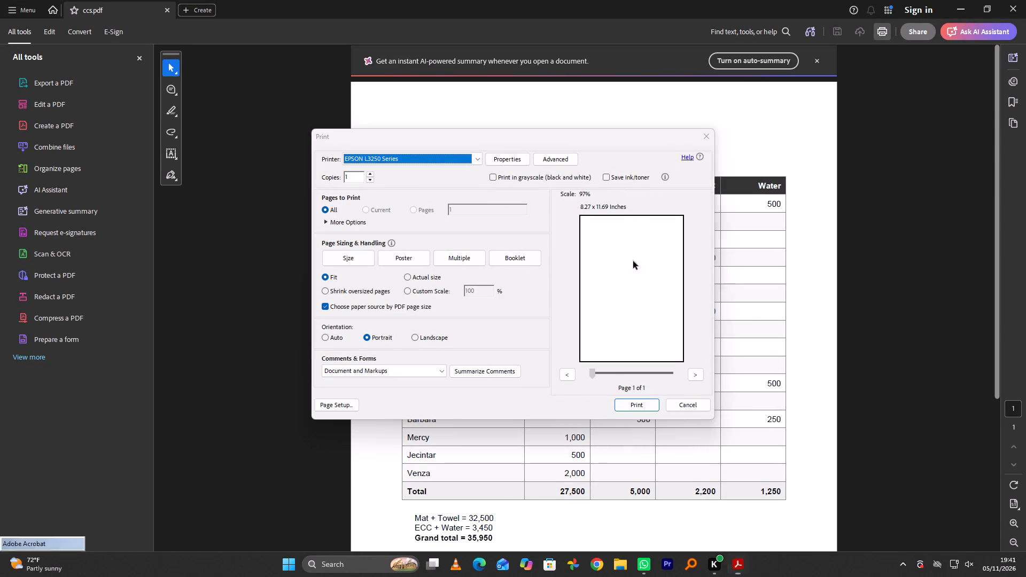
{"action": "left_click", "coordinate": [635, 405]}
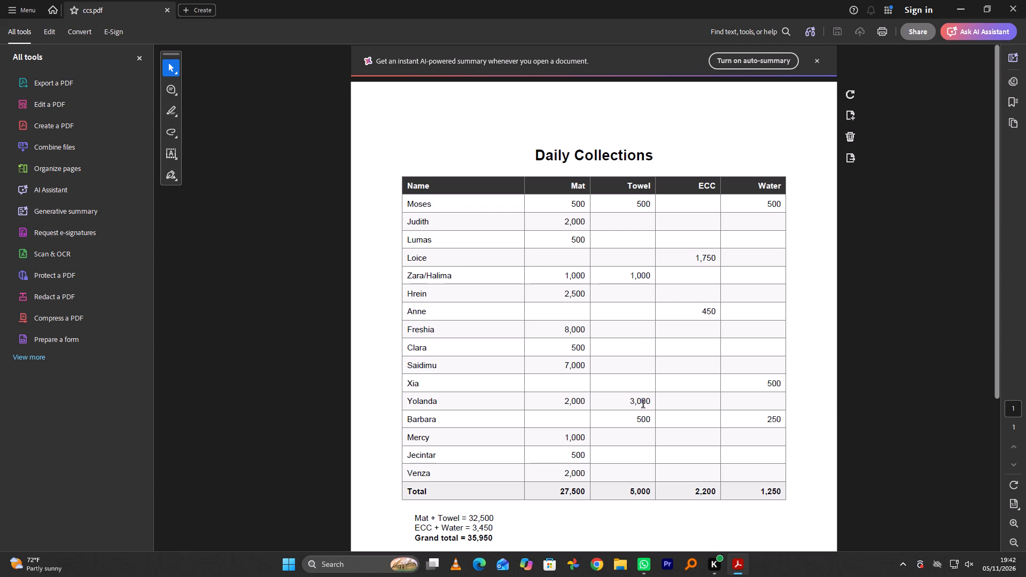
{"action": "scroll", "coordinate": [767, 396], "scroll_direction": "down", "scroll_amount": 7}
{"action": "scroll", "coordinate": [760, 397], "scroll_direction": "up", "scroll_amount": 7}
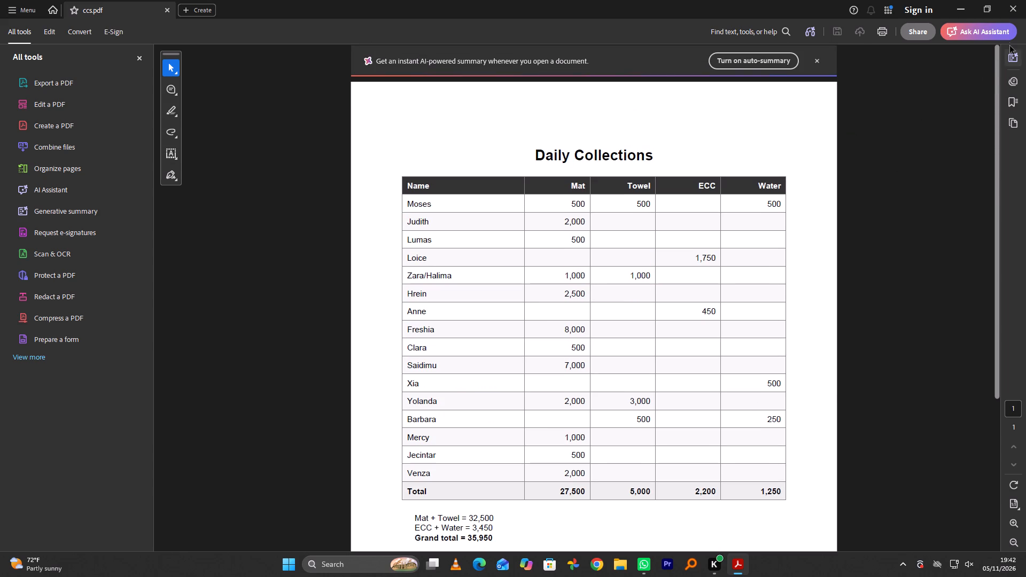
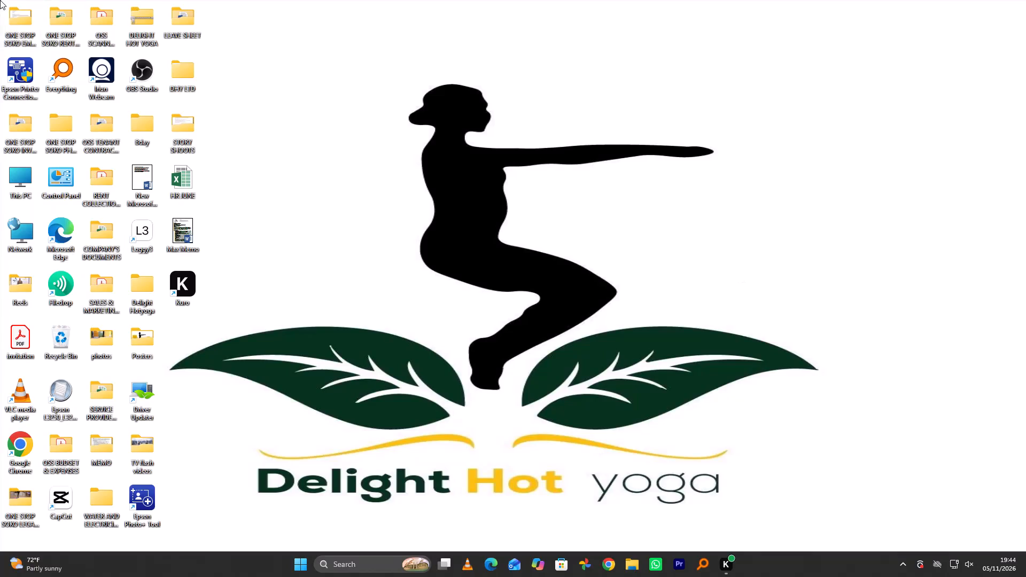
Open the 2026 DELIGHT workbook from DHY LTD > 2026 > FINANCIAL REPORTS > General Ledger book account in Excel.
{"action": "double_click", "coordinate": [183, 67]}
{"action": "double_click", "coordinate": [158, 116]}
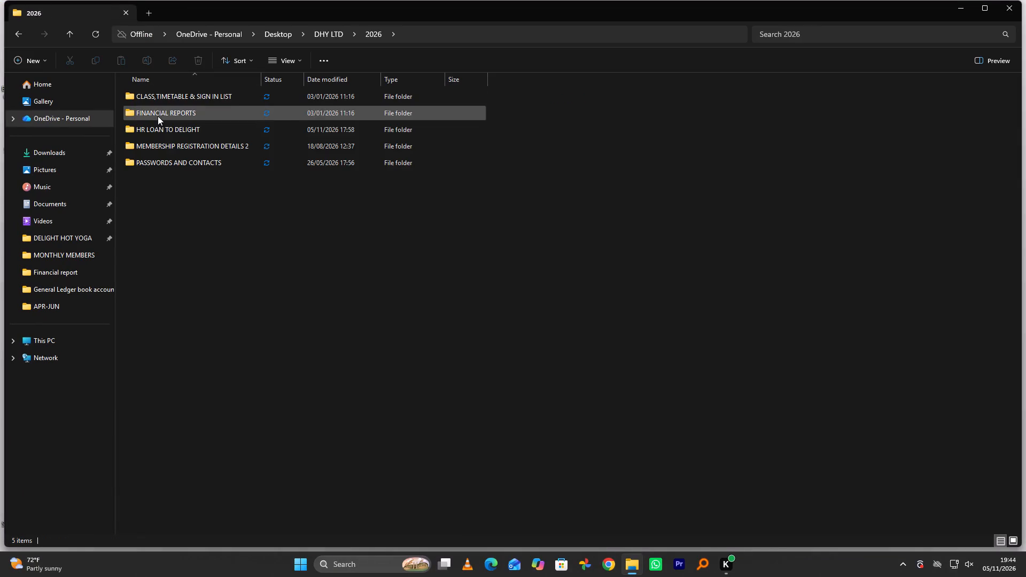
{"action": "left_click", "coordinate": [158, 145]}
{"action": "double_click", "coordinate": [159, 110]}
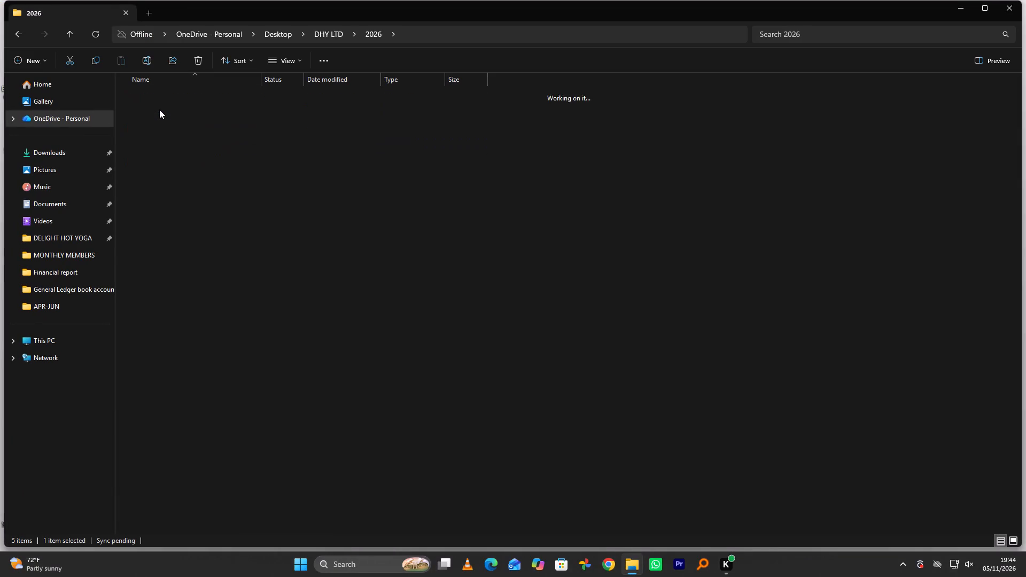
{"action": "double_click", "coordinate": [166, 168]}
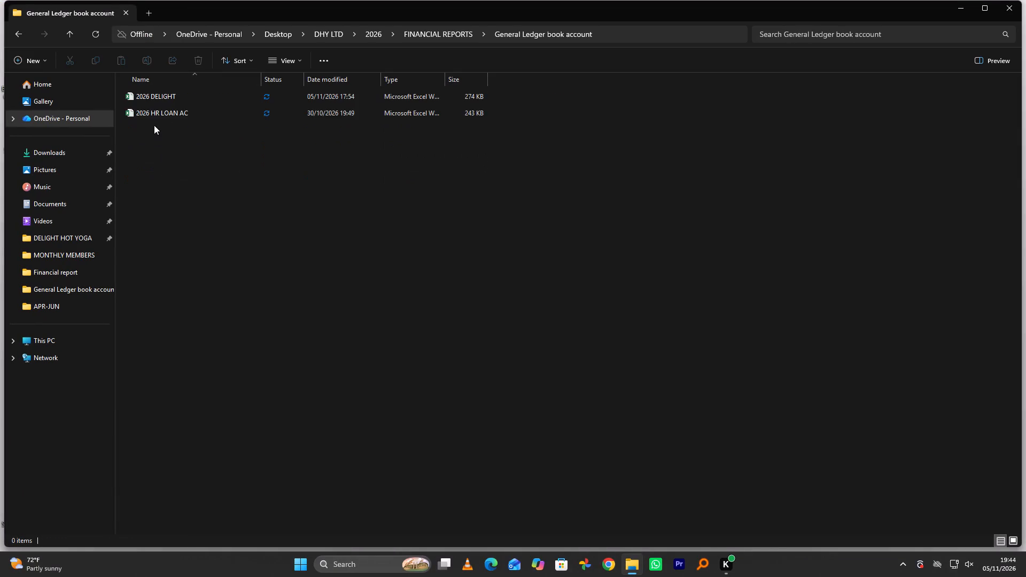
{"action": "double_click", "coordinate": [163, 96]}
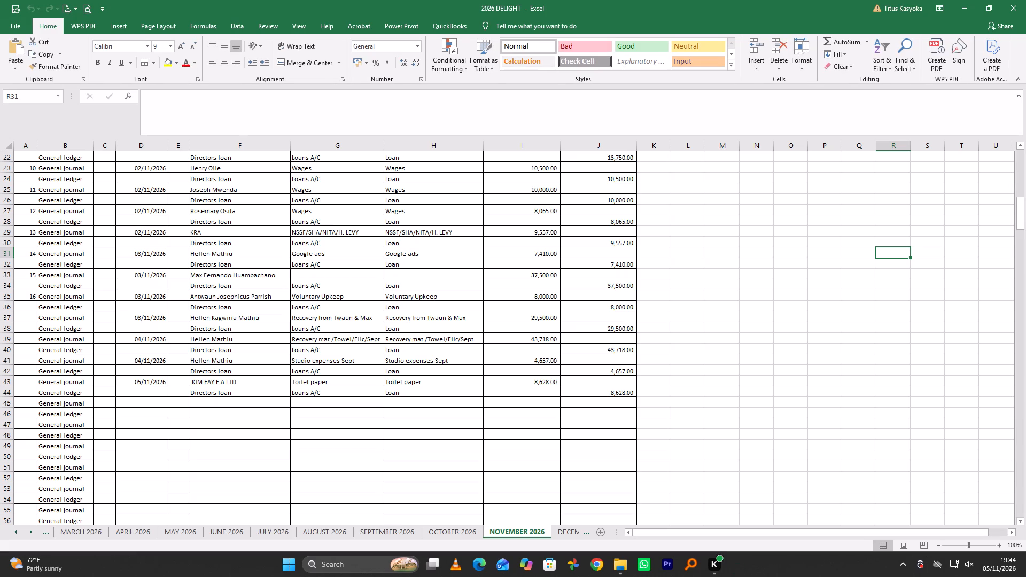
Review the October 2026 expenses report on the OCTOBER 2026 sheet, examining its journal entries and the totals at the end.
{"action": "left_click", "coordinate": [463, 535]}
{"action": "scroll", "coordinate": [467, 436], "scroll_direction": "down", "scroll_amount": 5}
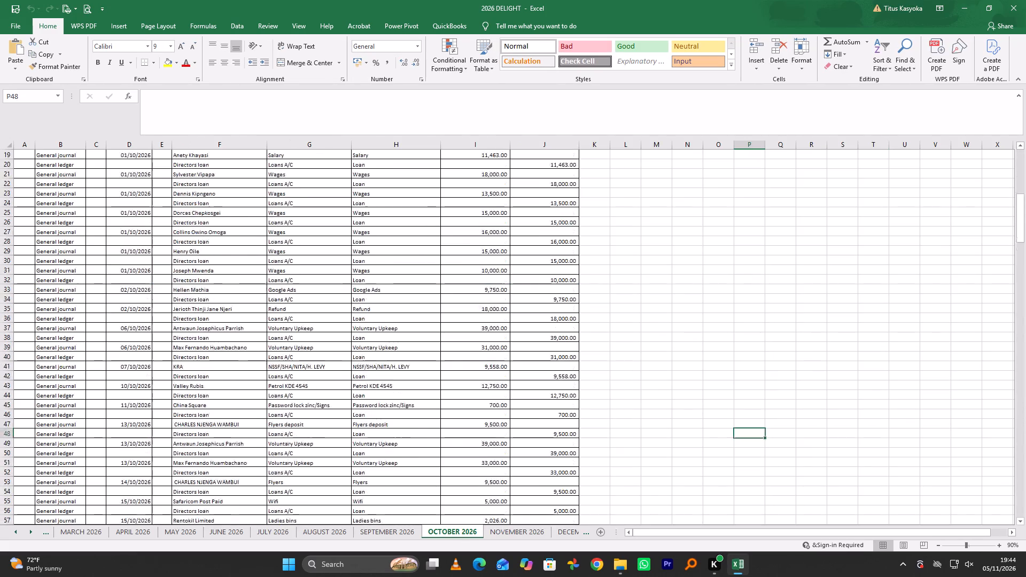
{"action": "scroll", "coordinate": [467, 436], "scroll_direction": "down", "scroll_amount": 18}
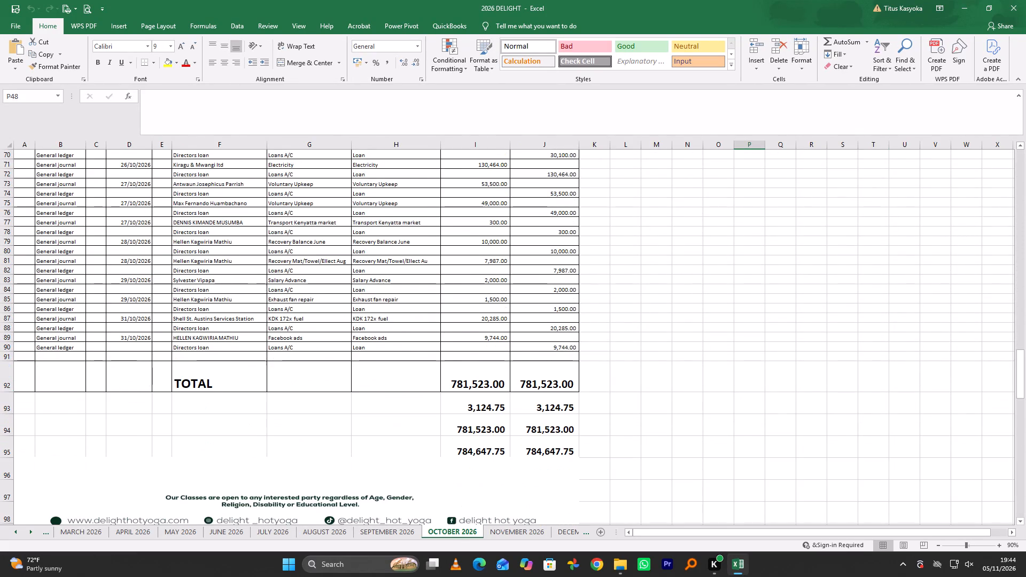
{"action": "scroll", "coordinate": [482, 430], "scroll_direction": "up", "scroll_amount": 2}
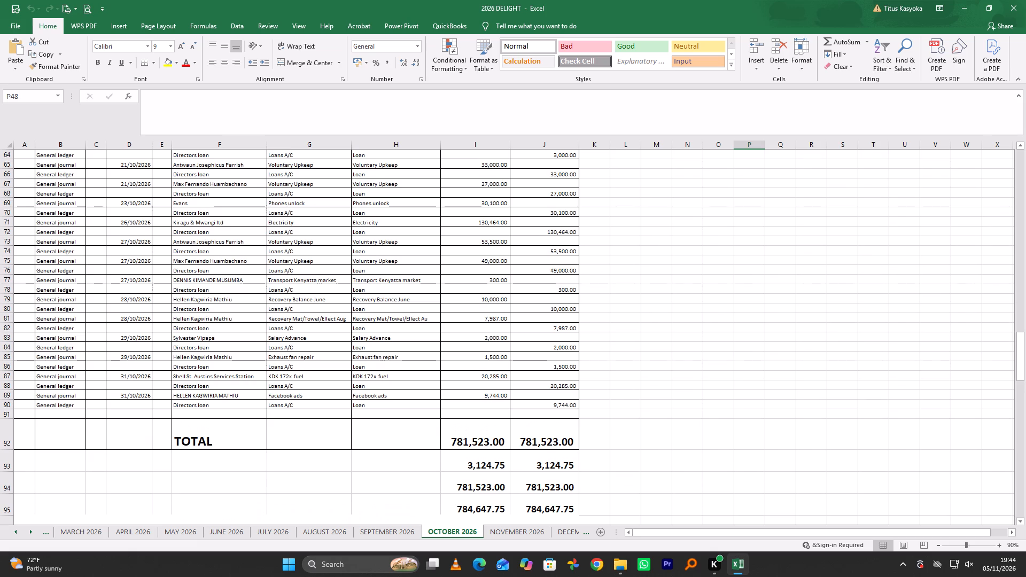
{"action": "scroll", "coordinate": [480, 424], "scroll_direction": "up", "scroll_amount": 1}
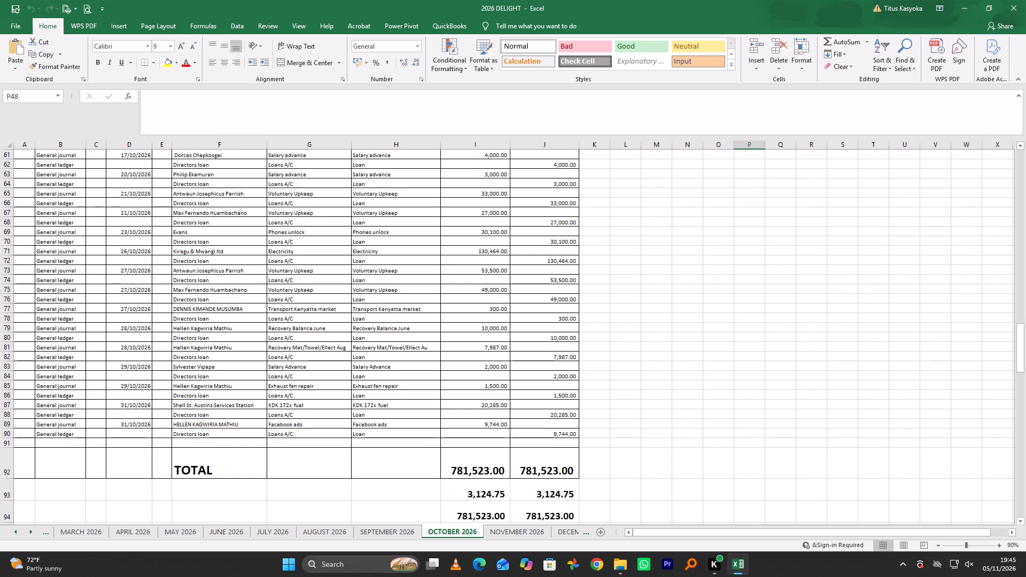
{"action": "scroll", "coordinate": [481, 424], "scroll_direction": "up", "scroll_amount": 1}
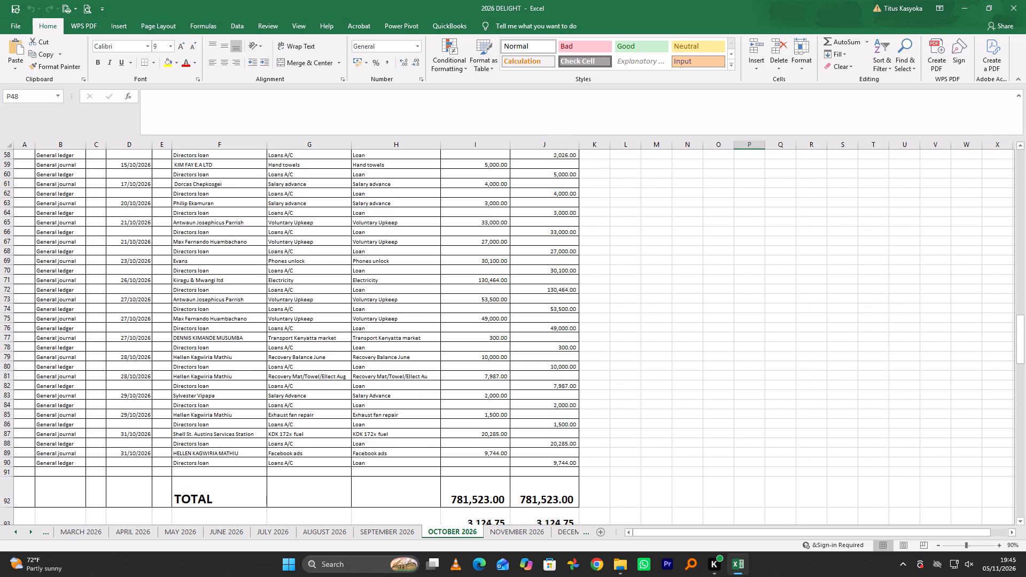
{"action": "scroll", "coordinate": [509, 407], "scroll_direction": "up", "scroll_amount": 10}
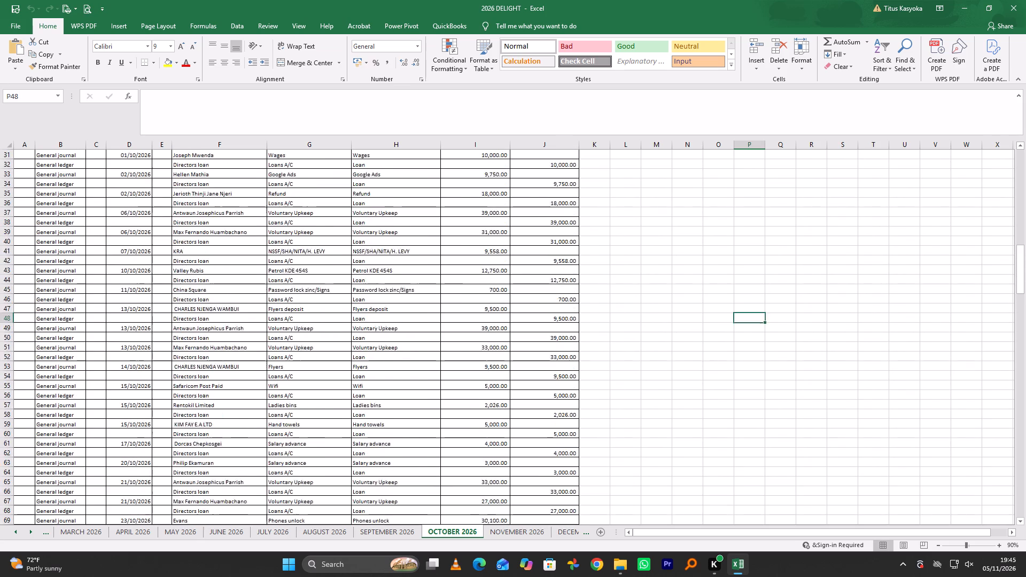
{"action": "scroll", "coordinate": [510, 406], "scroll_direction": "up", "scroll_amount": 9}
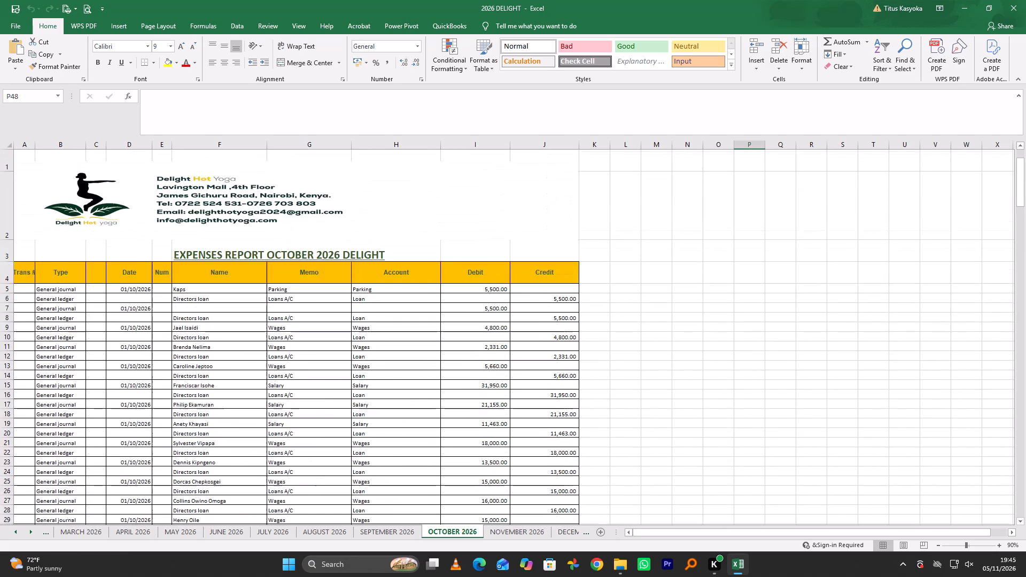
{"action": "scroll", "coordinate": [509, 404], "scroll_direction": "up", "scroll_amount": 2}
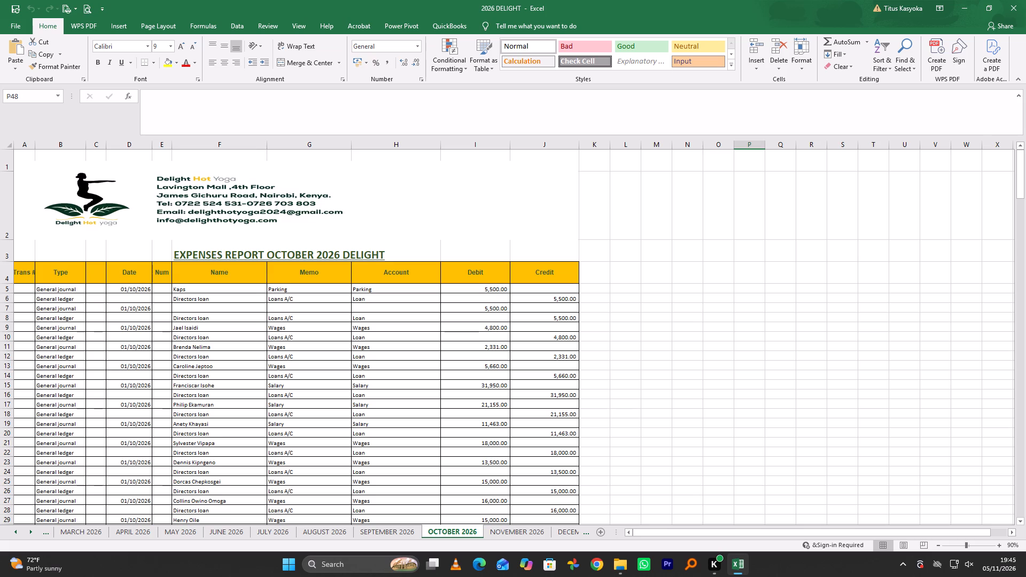
{"action": "scroll", "coordinate": [567, 451], "scroll_direction": "down", "scroll_amount": 5}
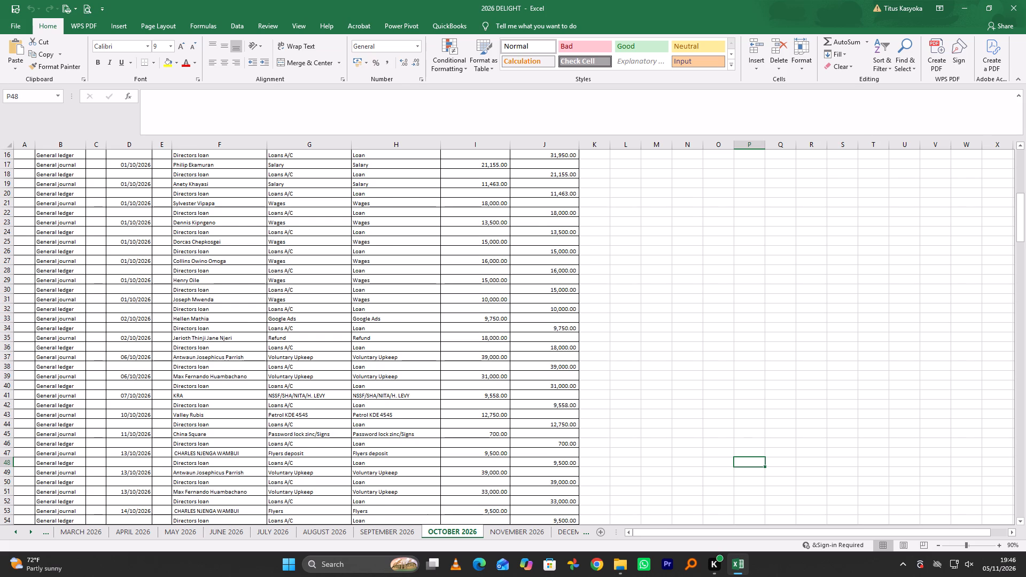
{"action": "scroll", "coordinate": [859, 337], "scroll_direction": "up", "scroll_amount": 10}
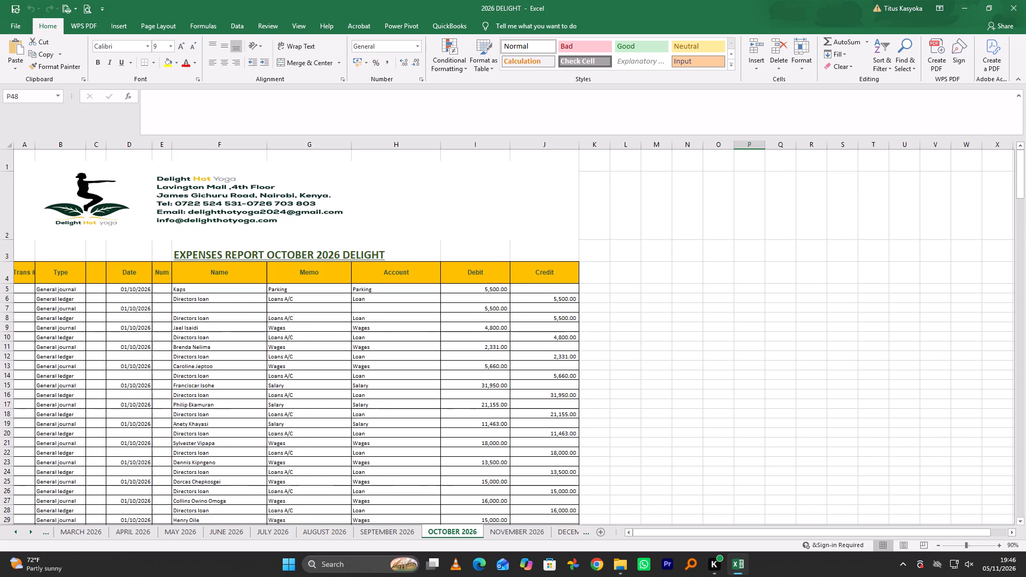
Close the 2026 DELIGHT workbook.
{"action": "left_click", "coordinate": [1015, 9]}
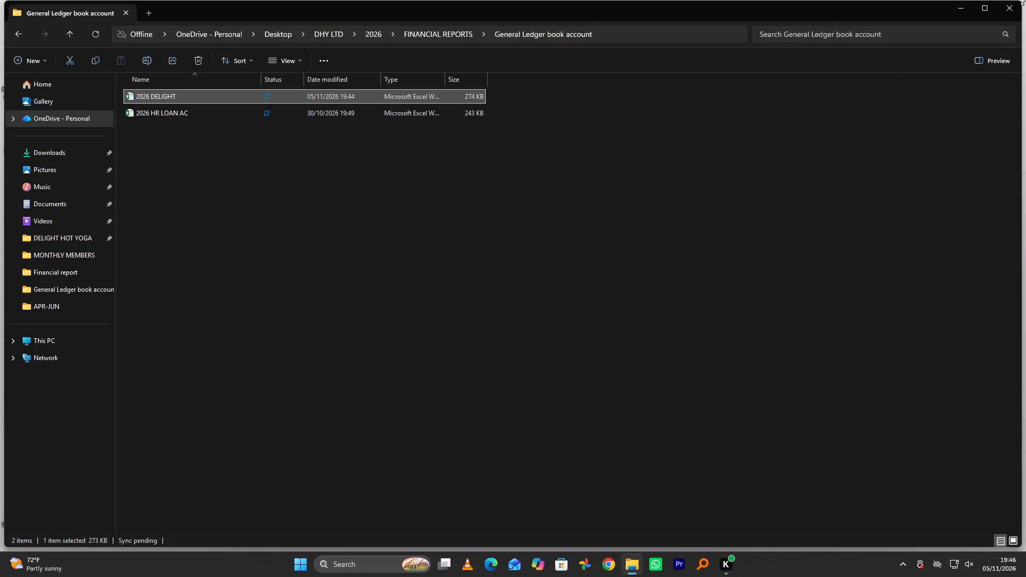